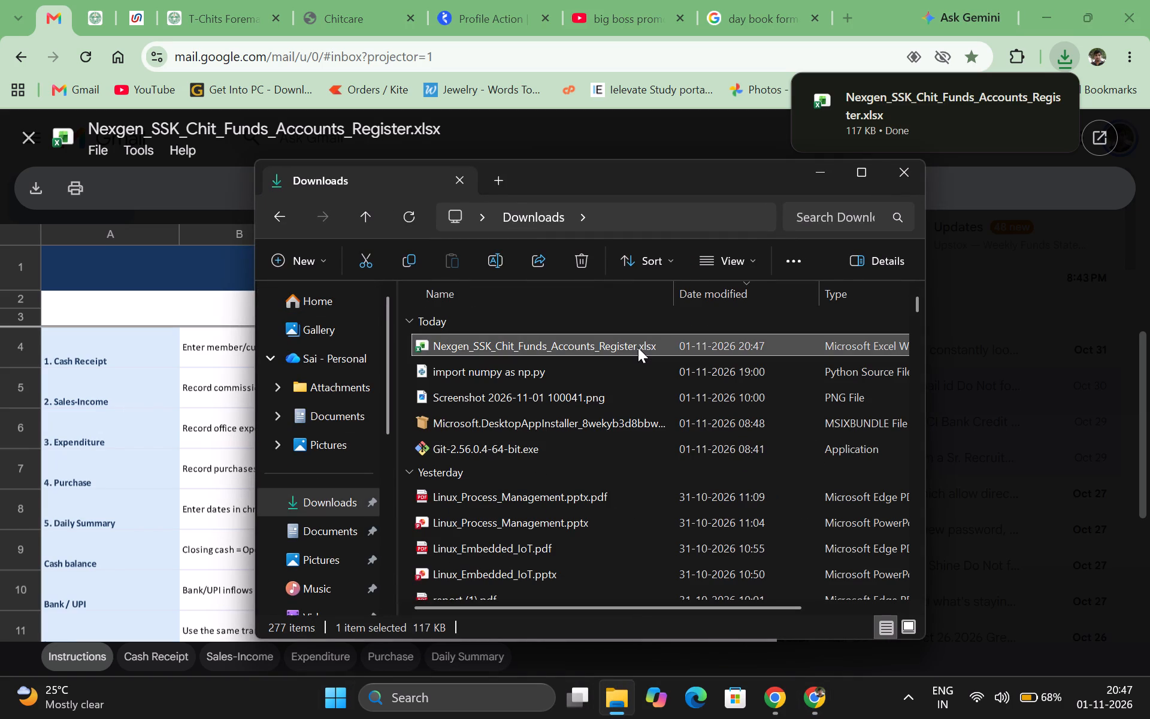
Open the downloaded Nexgen_SSK_Chit_Funds_Accounts_Register.xlsx workbook in Excel and enable editing.
key("Return")
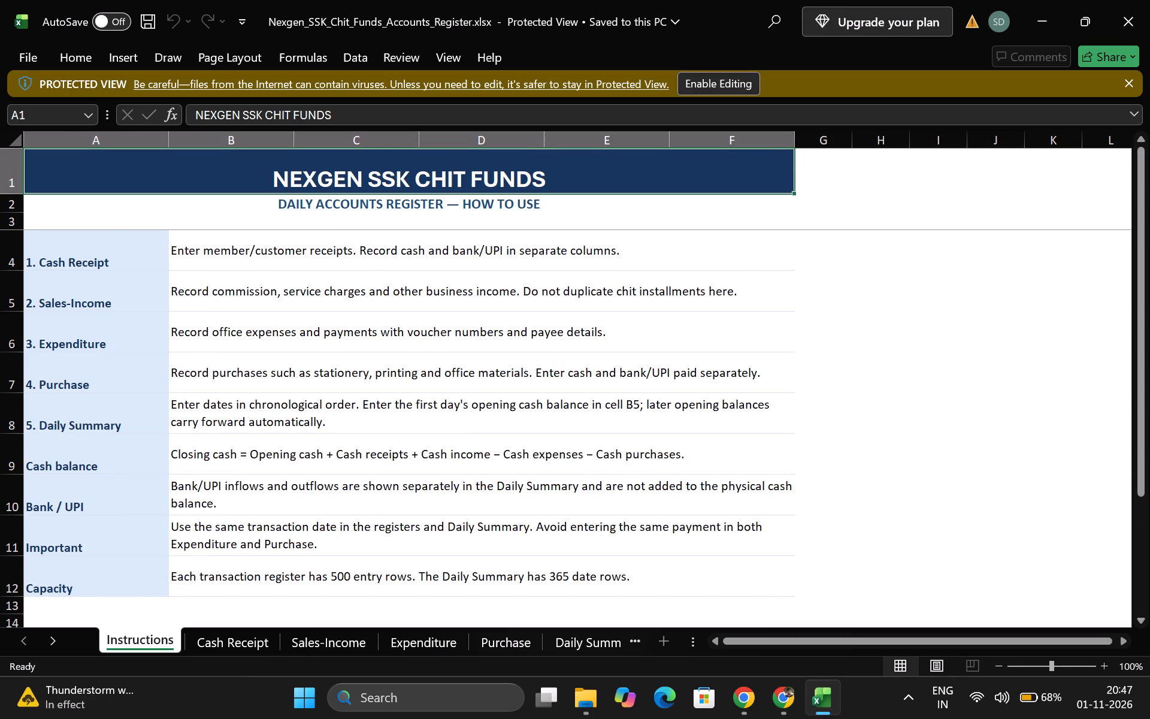
left_click(712, 77)
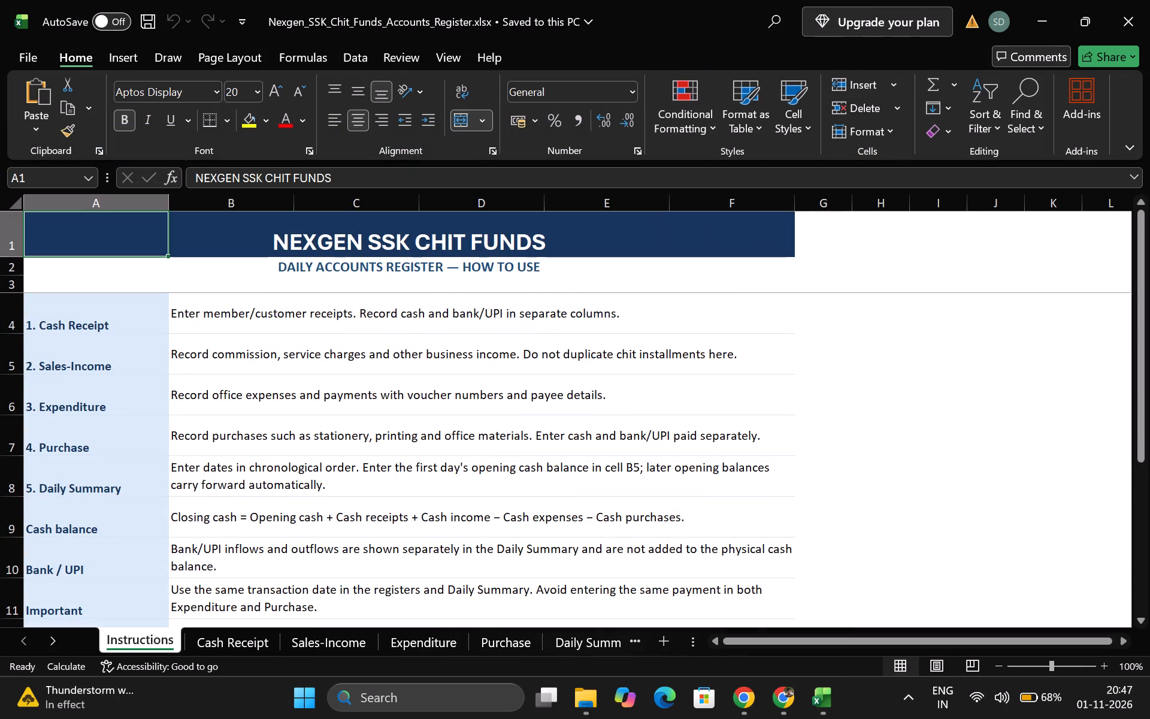
scroll(518, 479, "up", 1)
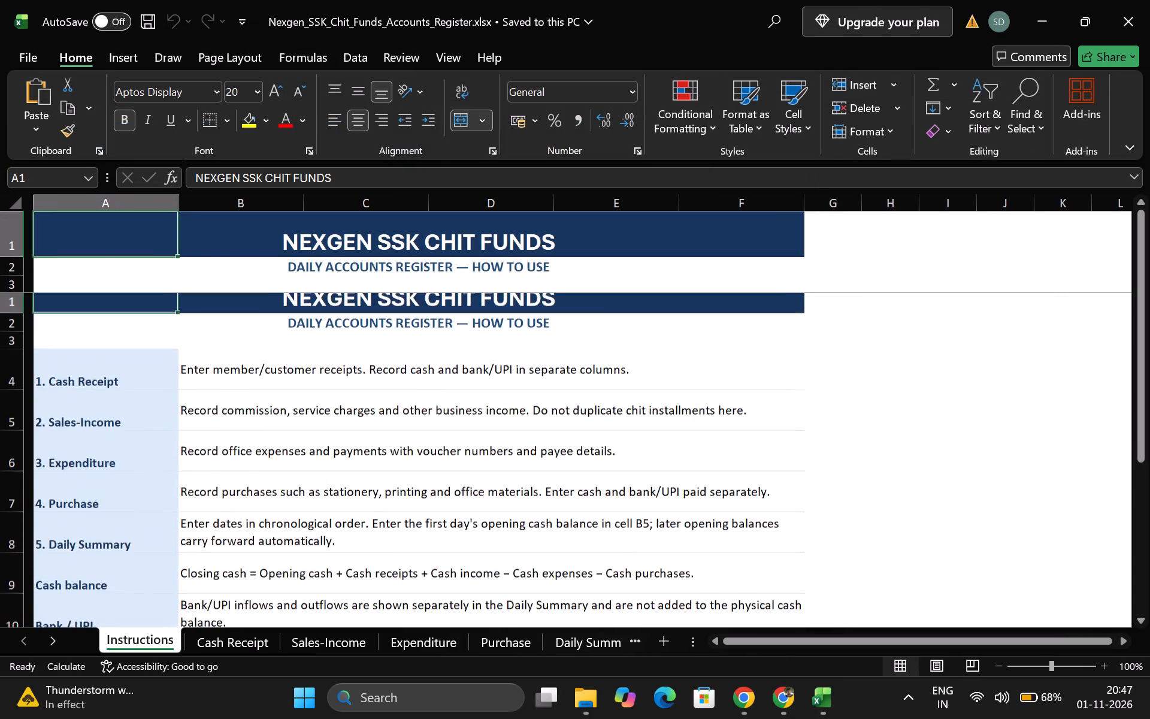
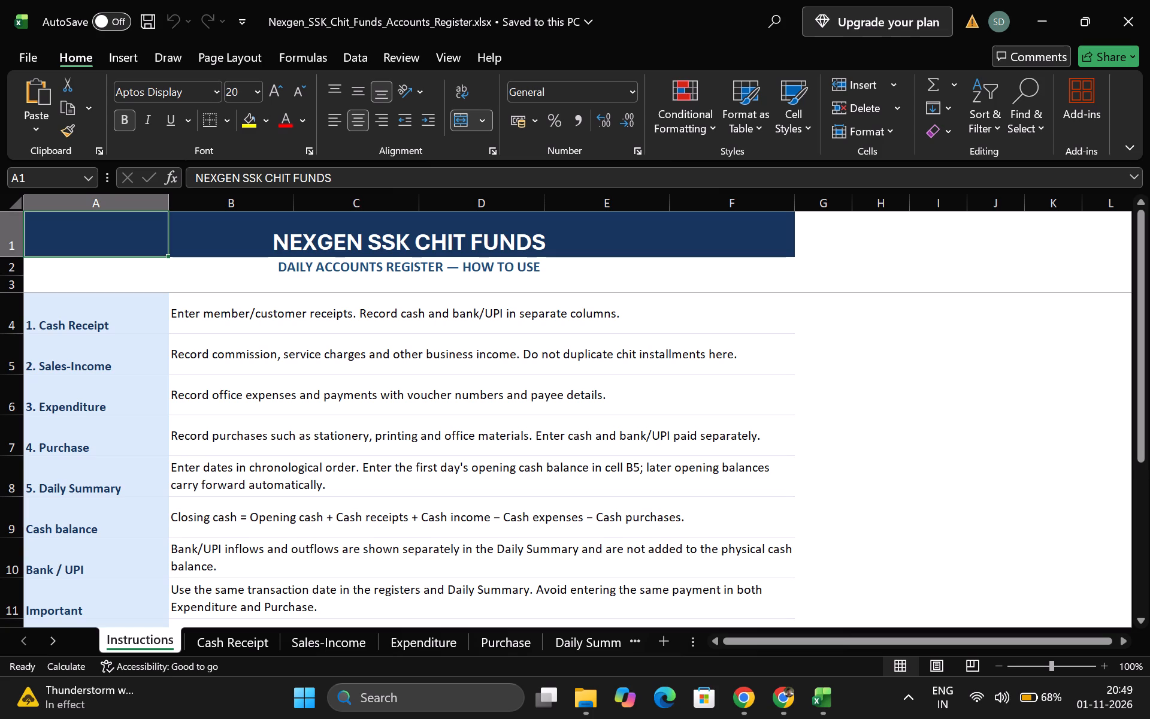
Review the layout and column headings of the Cash Receipt and Sales-Income register sheets.
left_click(241, 640)
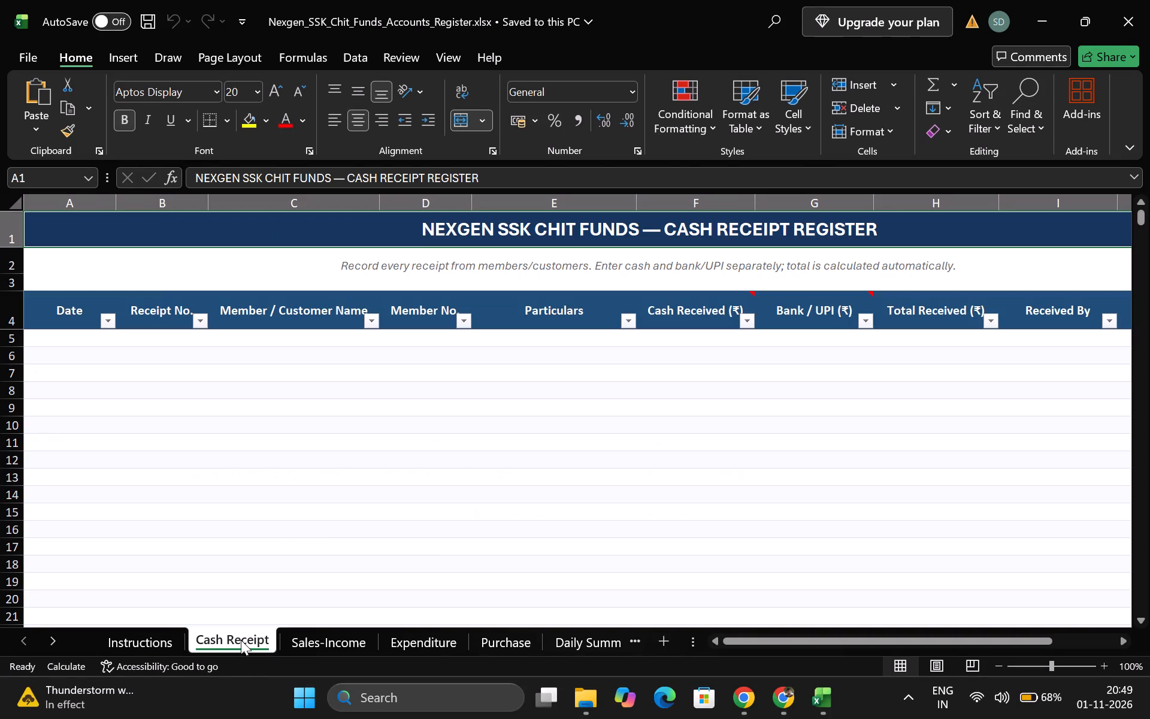
left_click(71, 337)
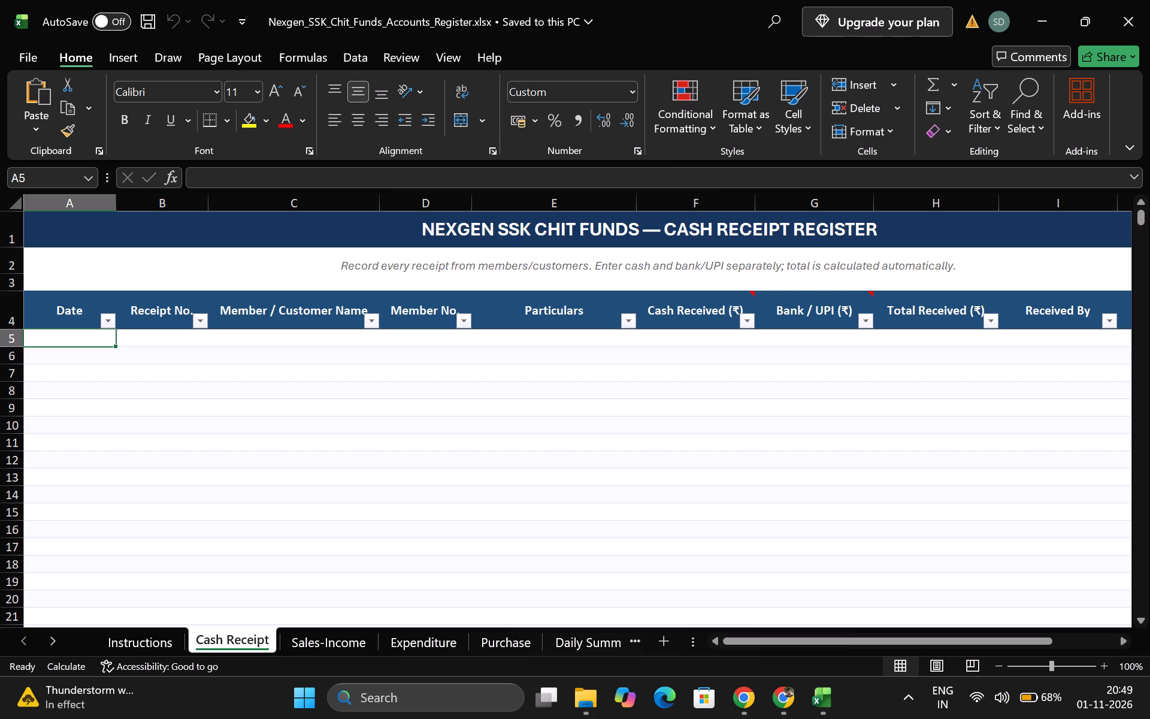
left_click(324, 644)
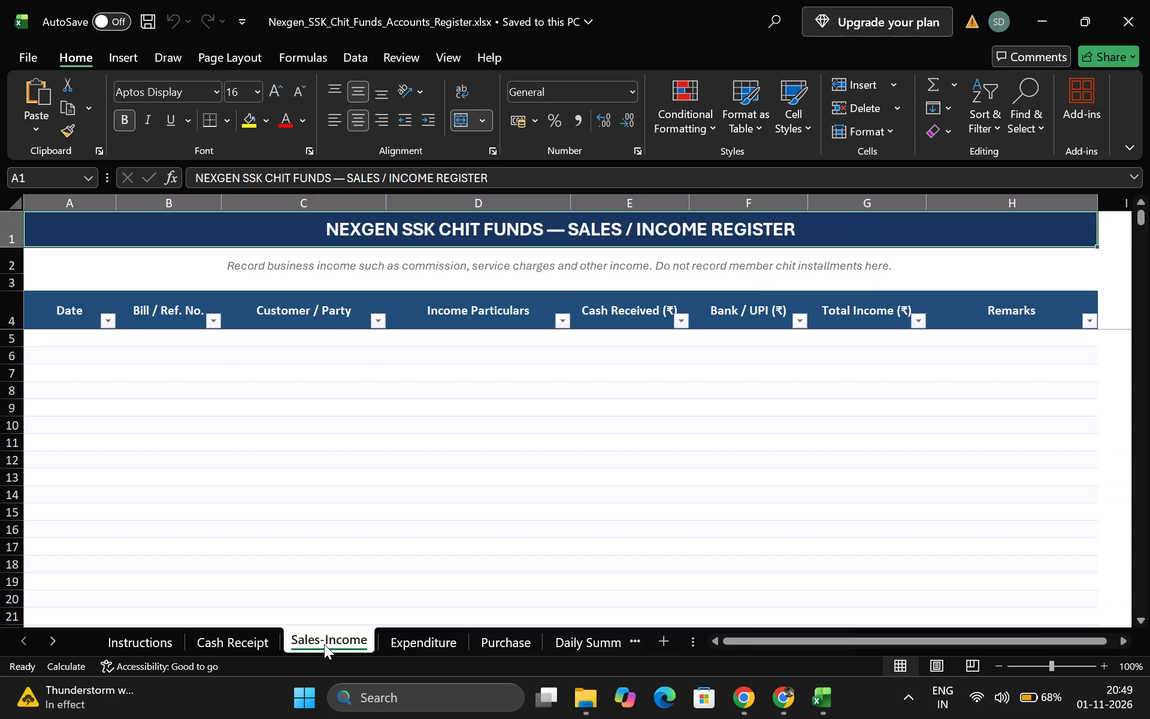
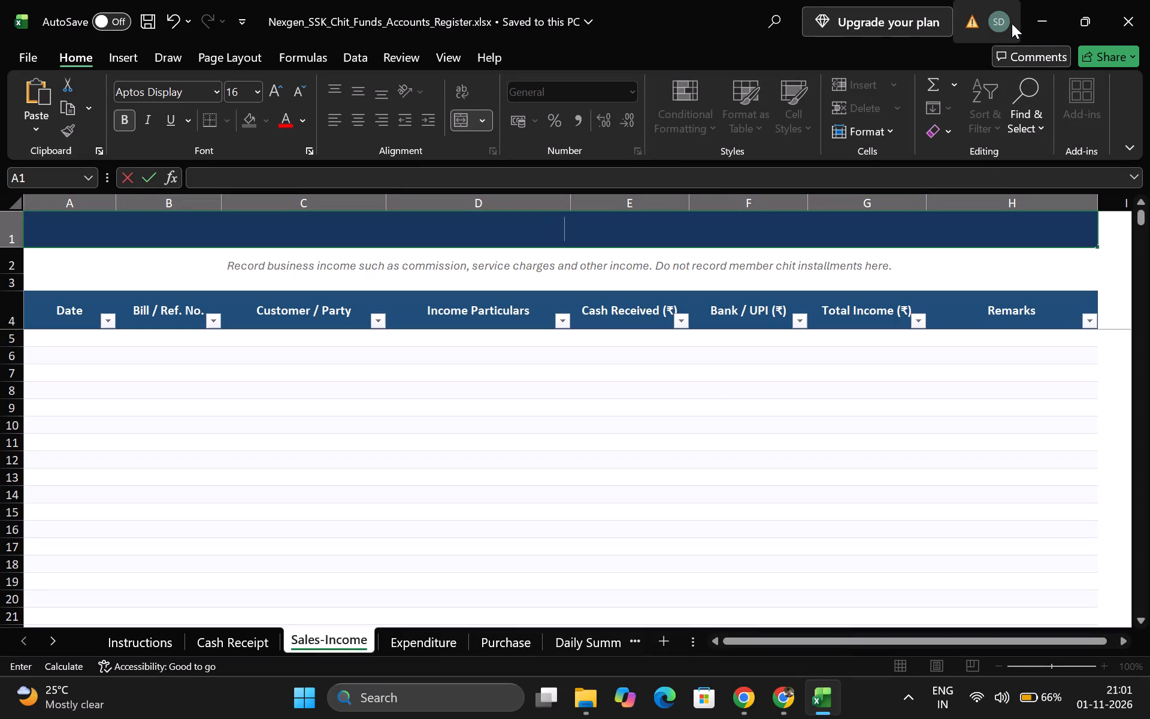
Minimize the accounts register workbook window to return to the Downloads folder and the browser behind it.
left_click(1038, 13)
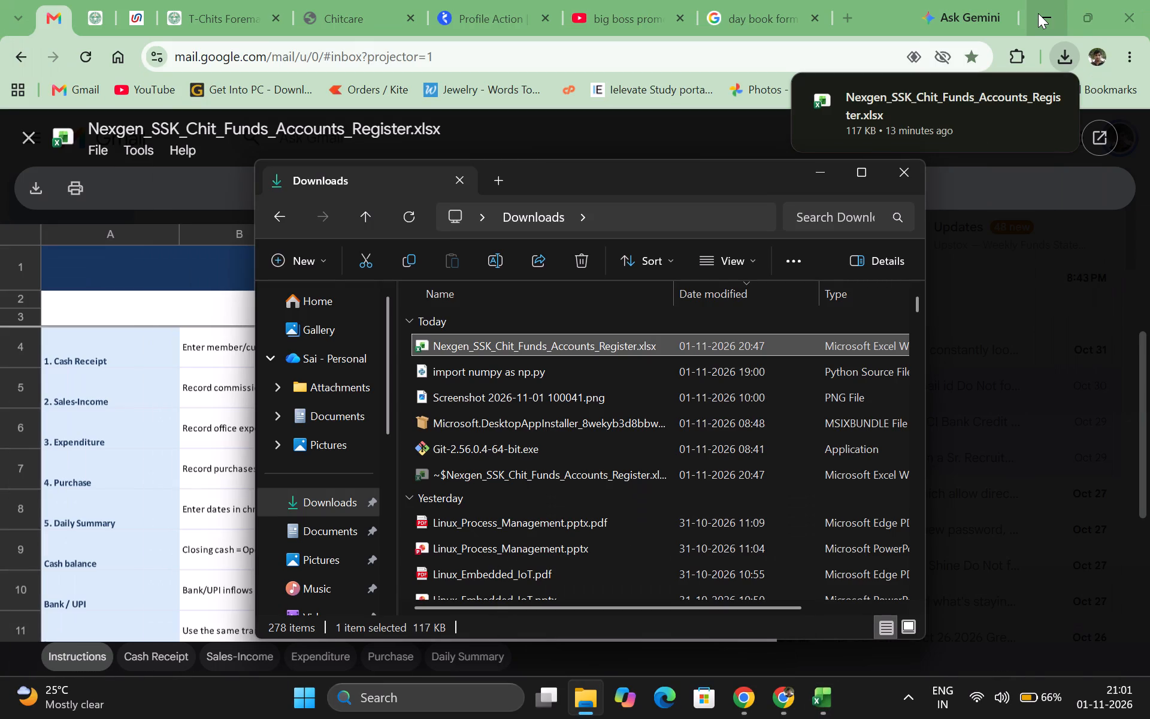
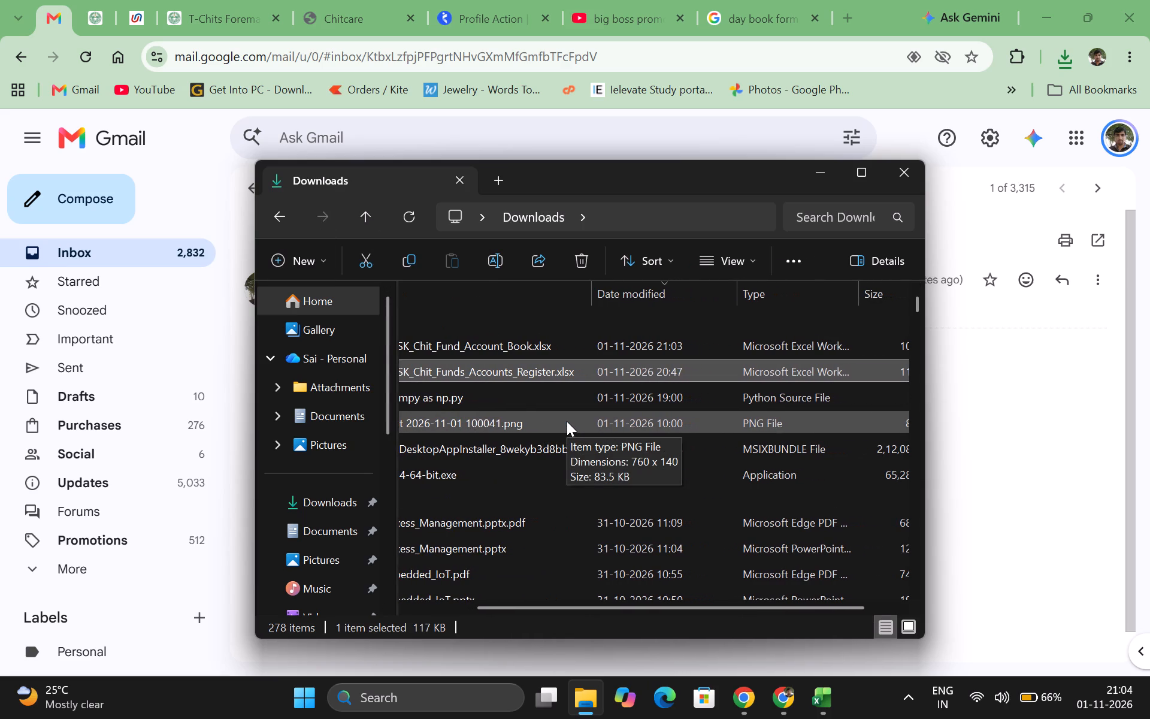
Open the Nexgen_SSK_Chit_Fund_Account_Book.xlsx workbook from the Downloads folder in Excel.
left_click(573, 350)
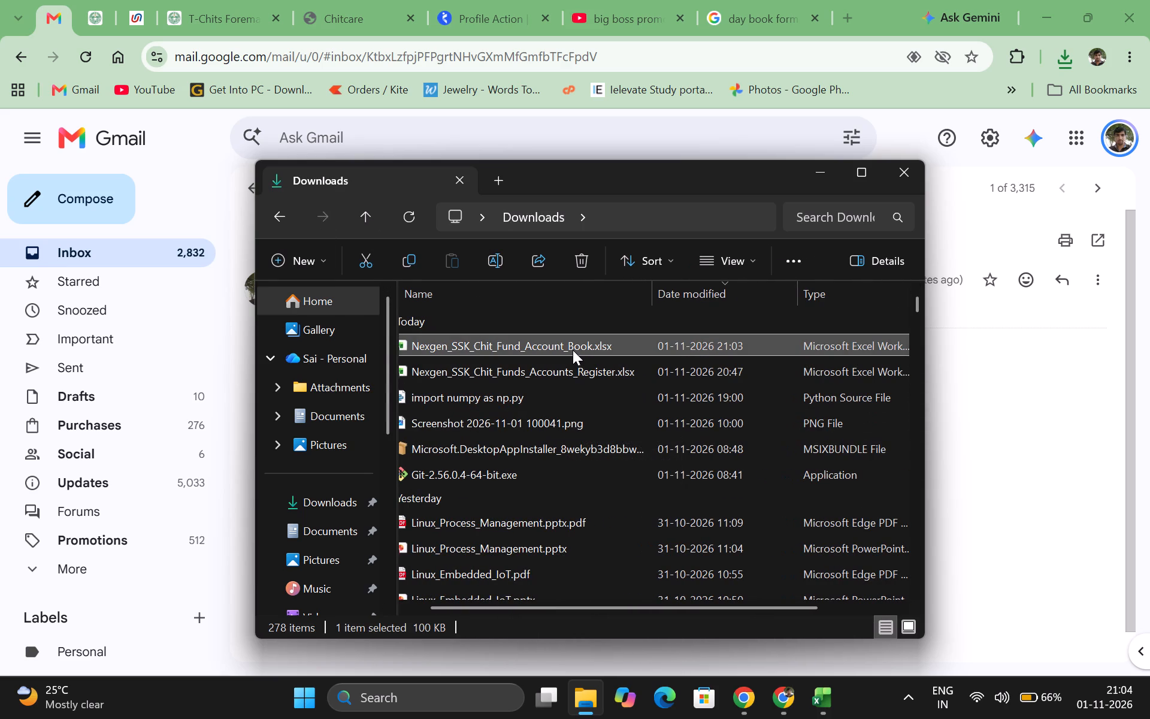
key("Return")
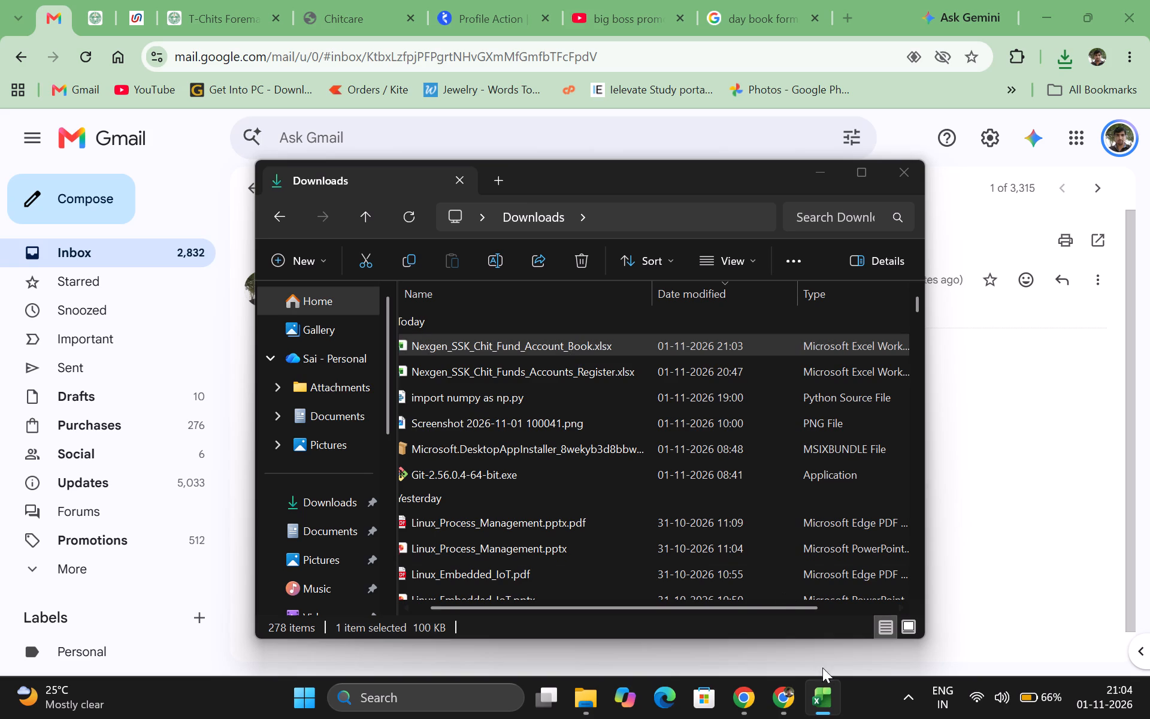
double_click(516, 346)
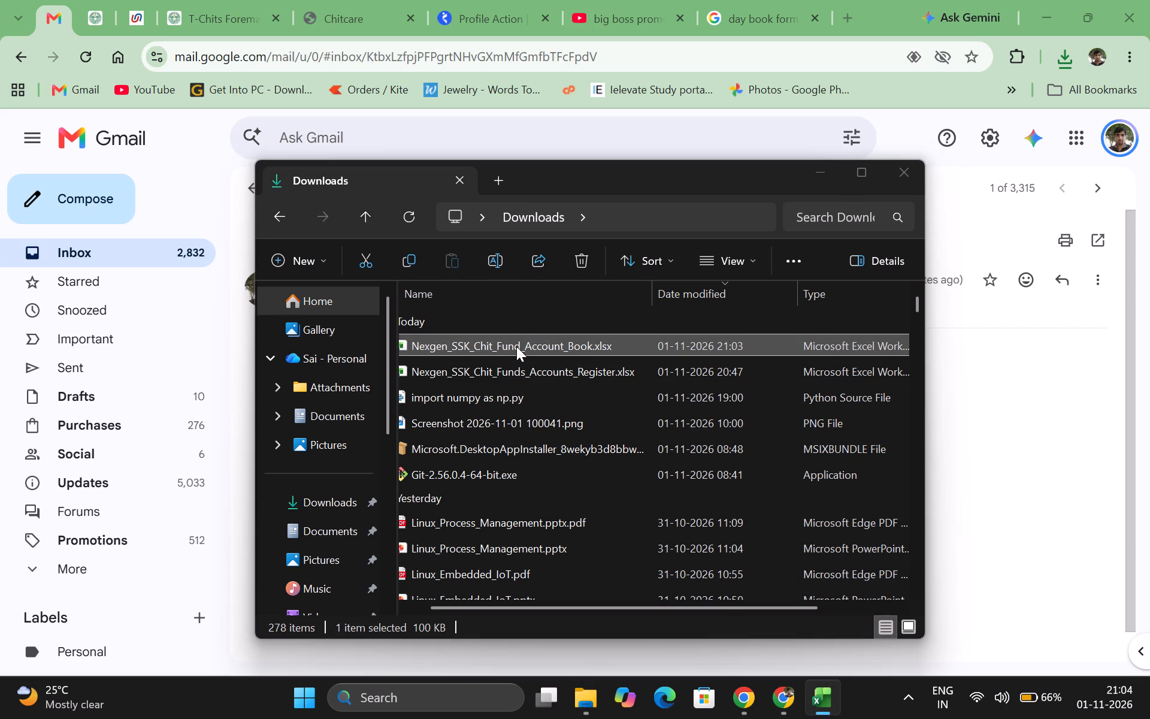
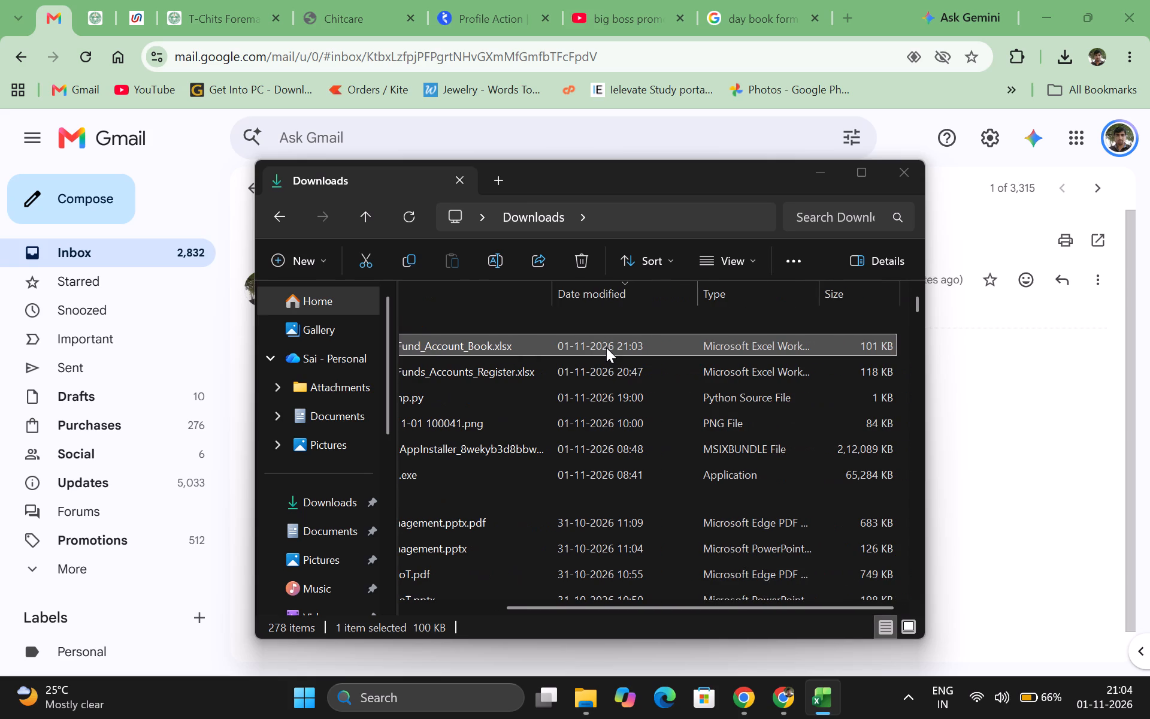
Return to the Nexgen_SSK_Chit_Funds_Accounts_Register.xlsx workbook in Excel and close it.
scroll(606, 348, "left", 4)
left_click(822, 688)
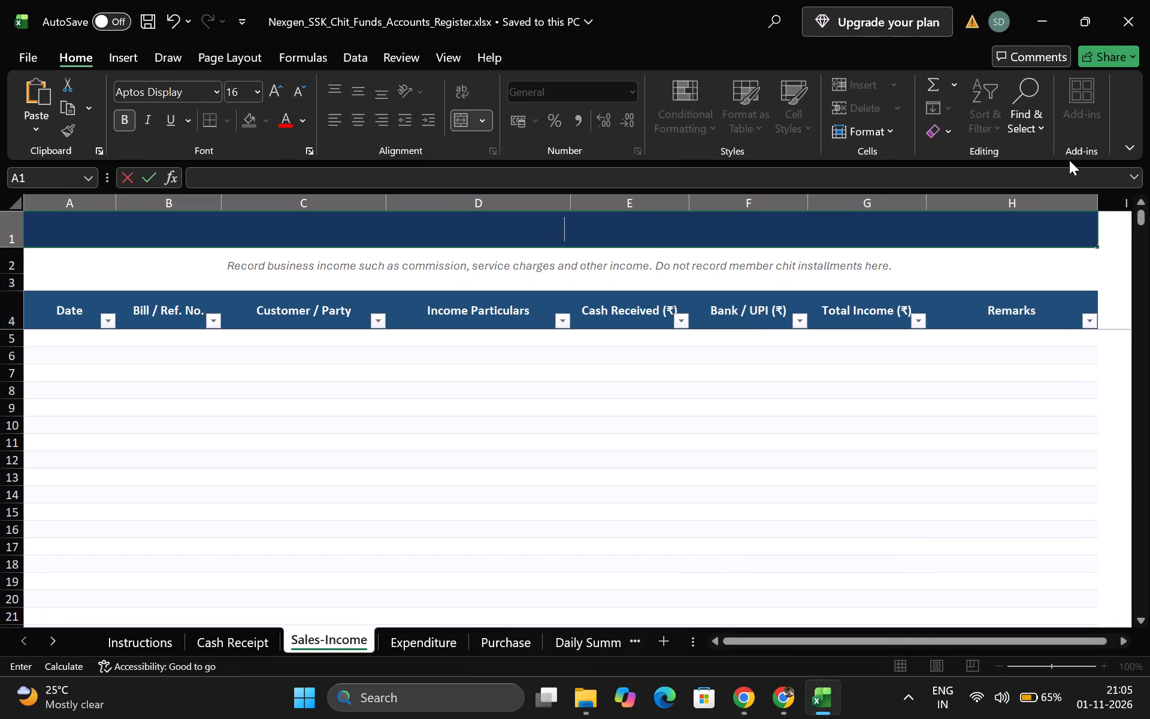
left_click(1119, 31)
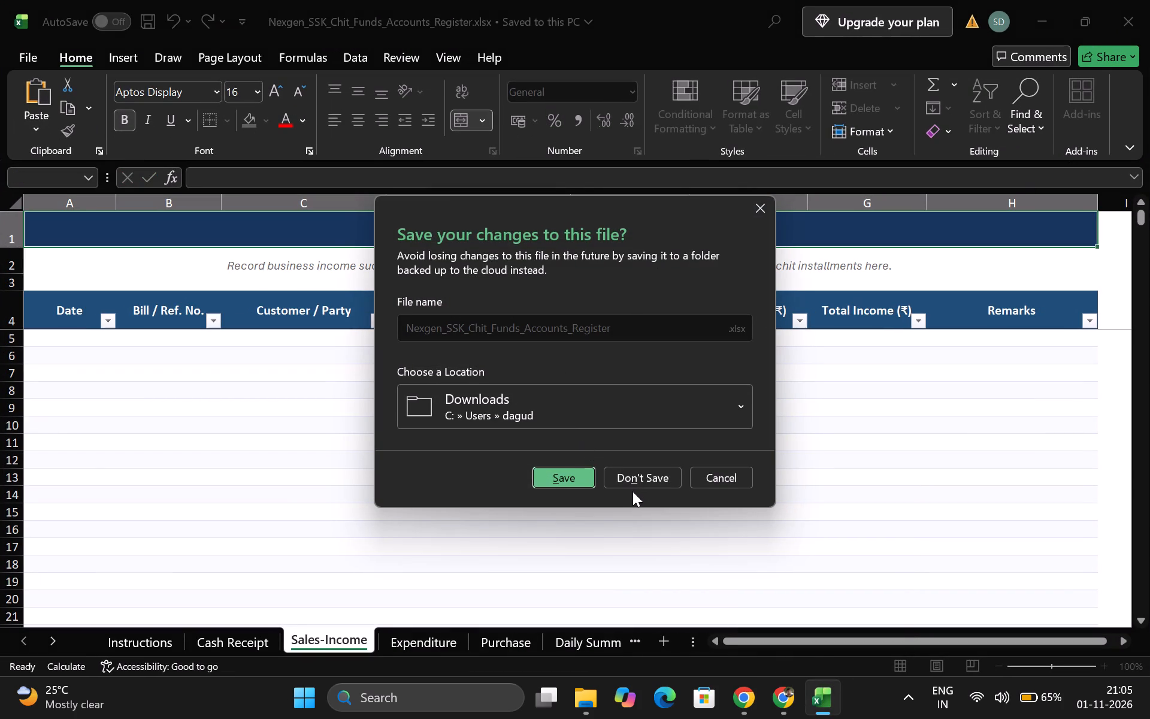
Close the accounts register workbook without saving its changes.
left_click(648, 474)
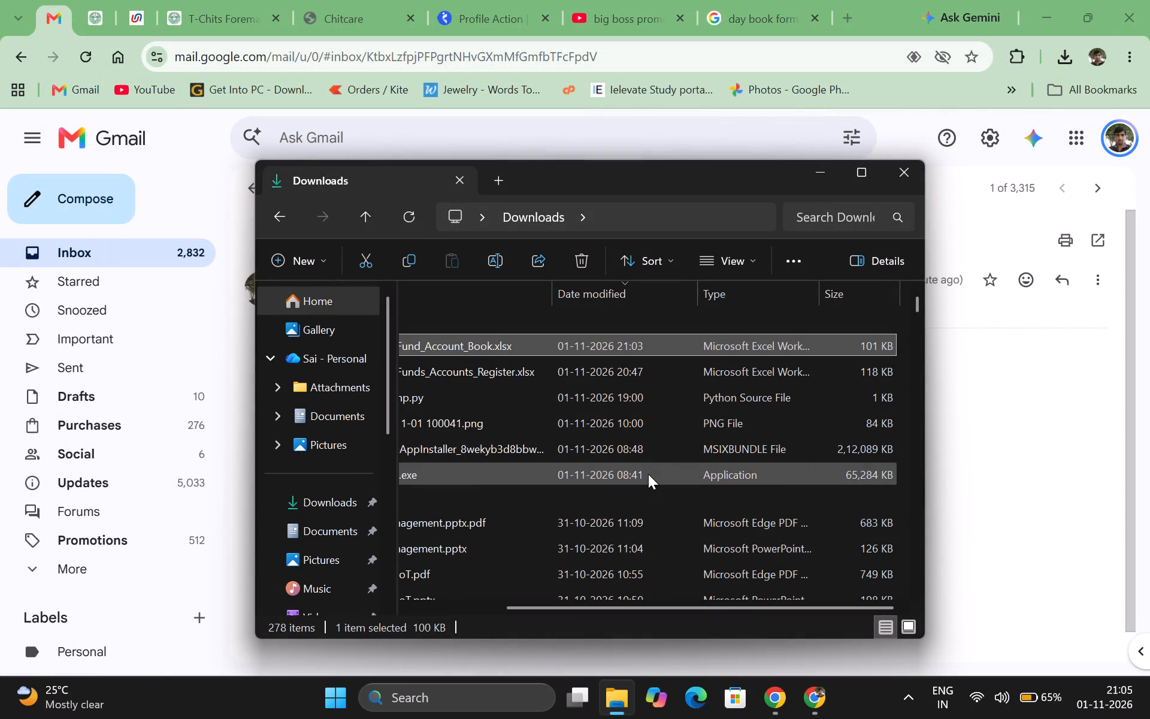
Refresh the Downloads folder and open the workbook Nexgen_SSK_Chit_Fund_Account_Book.xlsx.
left_click(407, 217)
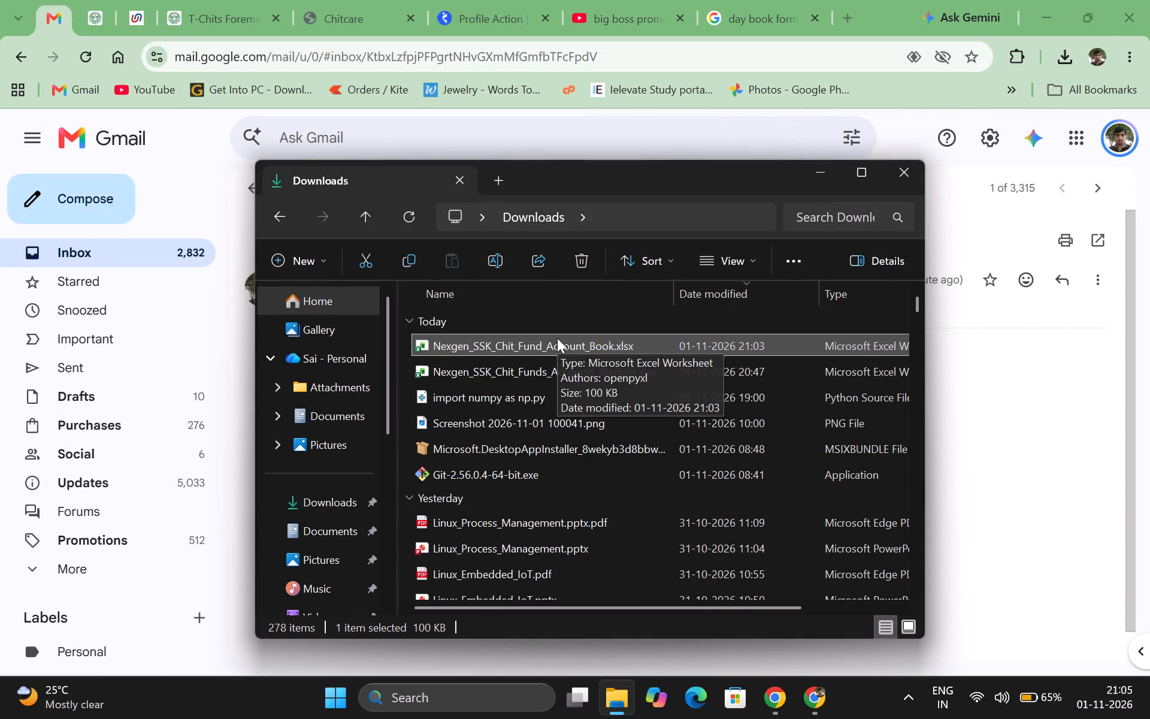
left_click(553, 363)
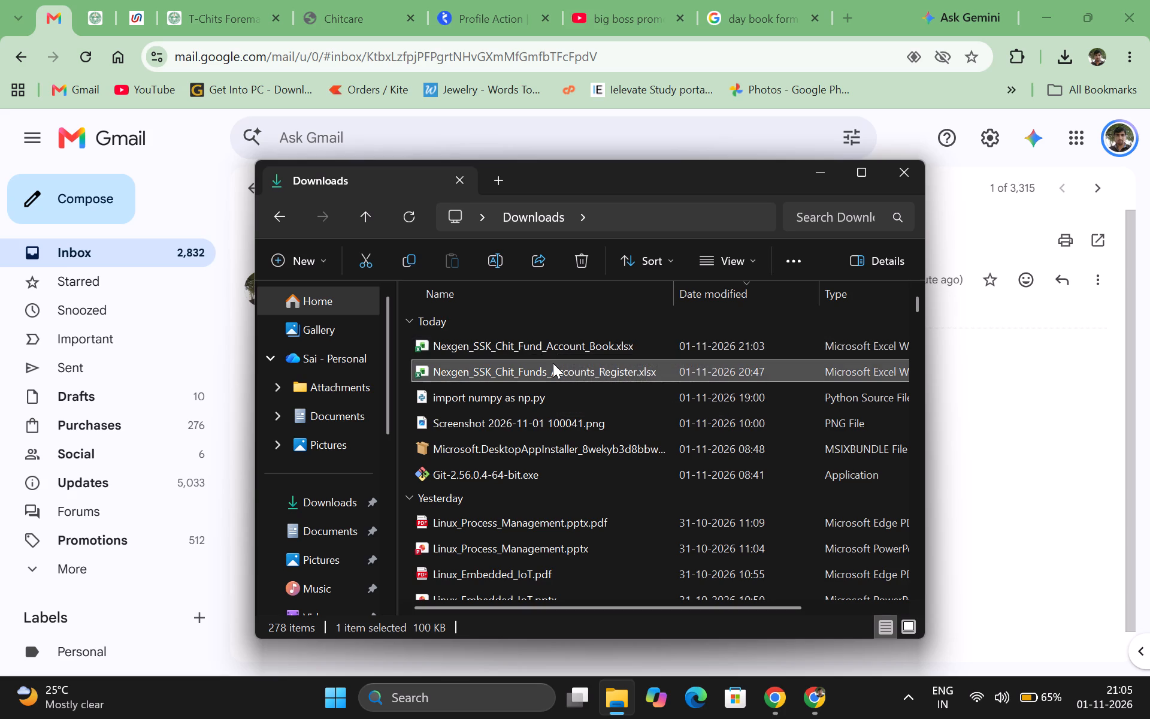
double_click(549, 337)
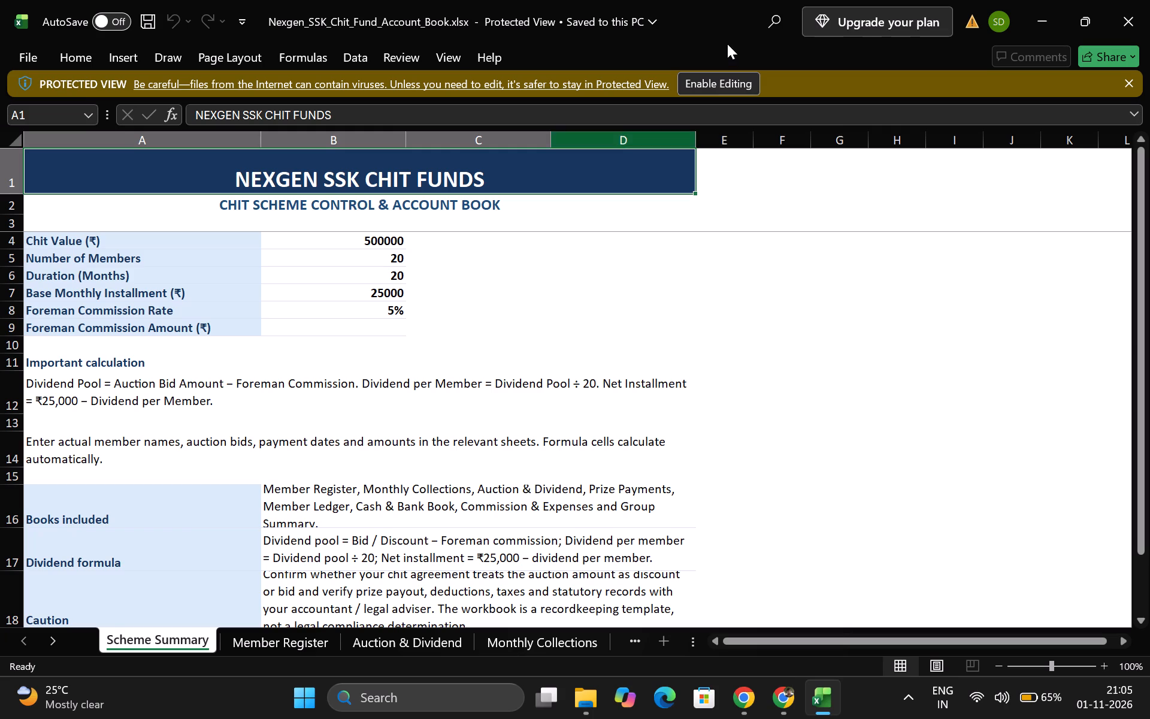
Enable editing and linked content for the account book workbook, and dismiss the remaining notification bar.
left_click(704, 88)
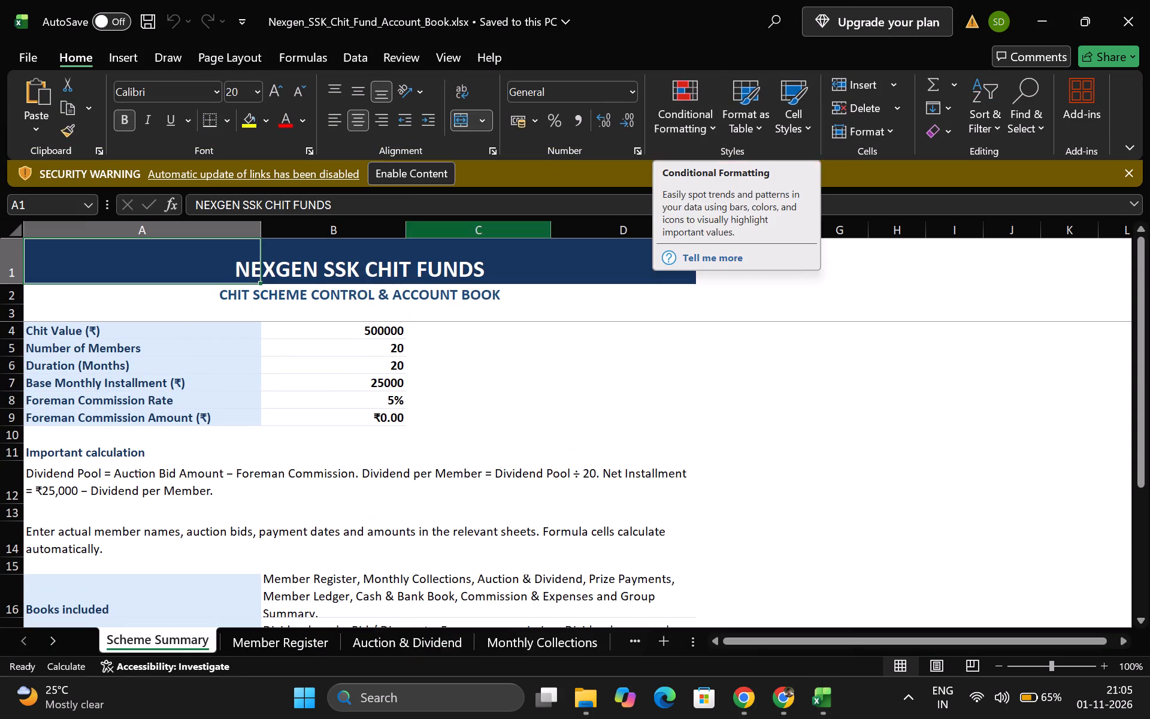
left_click(403, 175)
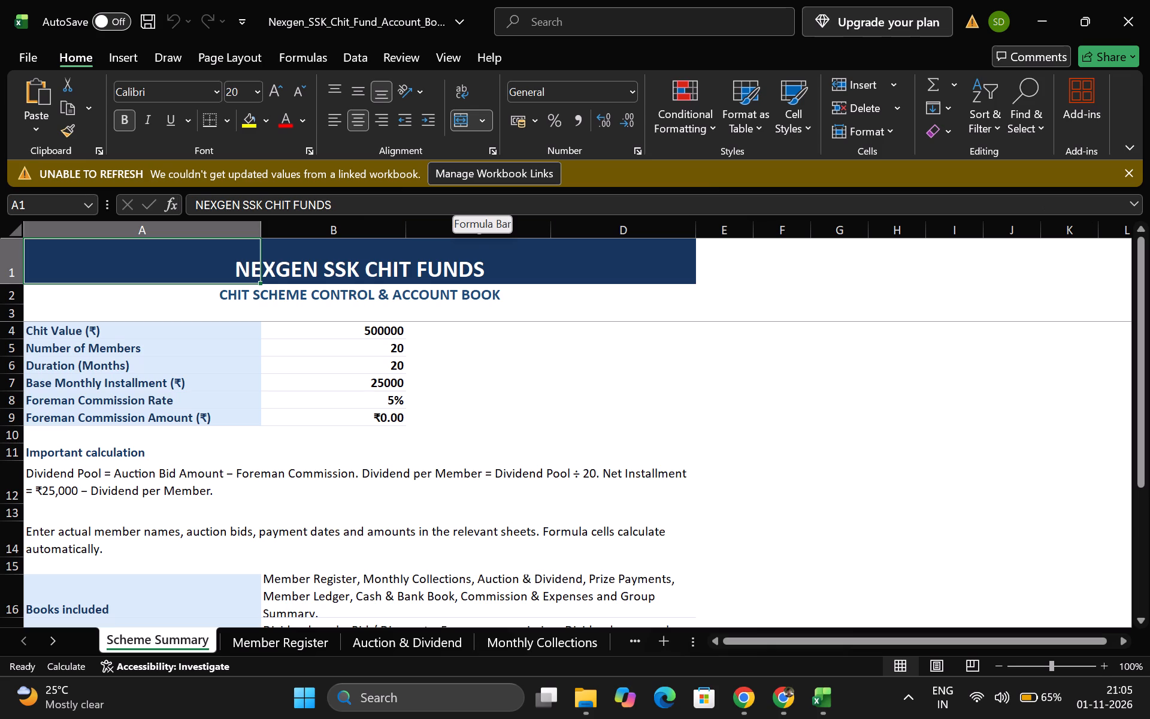
left_click(1131, 174)
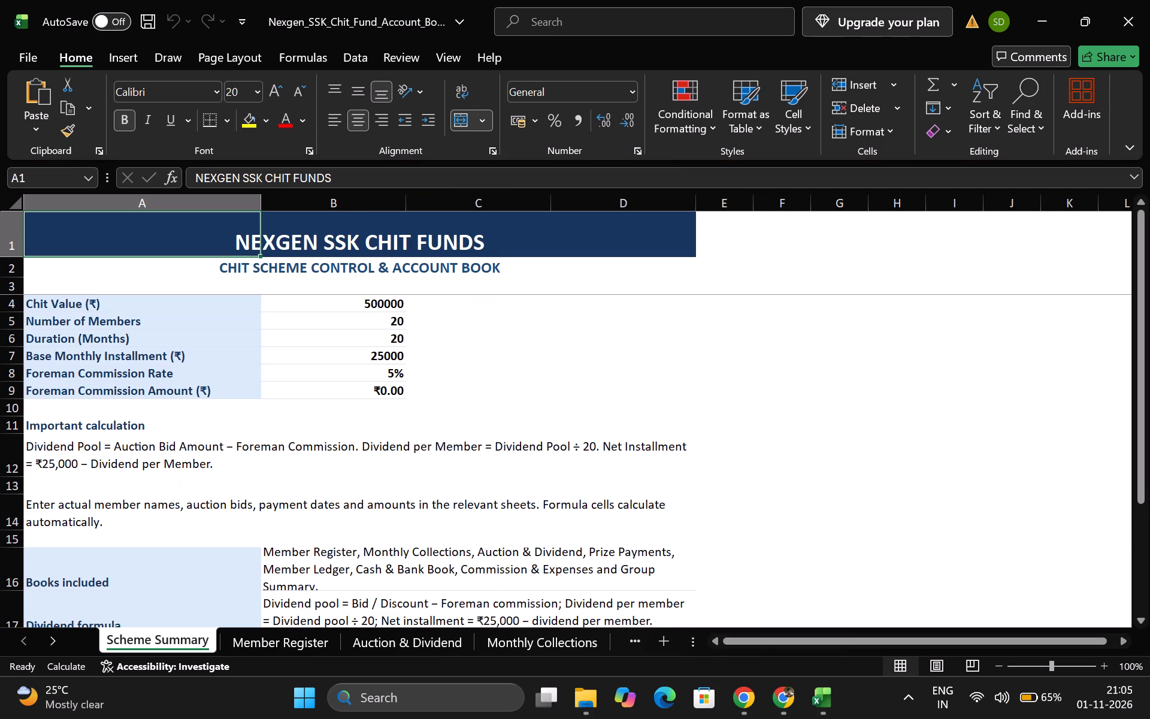
Review the Scheme Summary sheet's scheme values, calculation notes, included books and caution text.
scroll(859, 368, "up", 1)
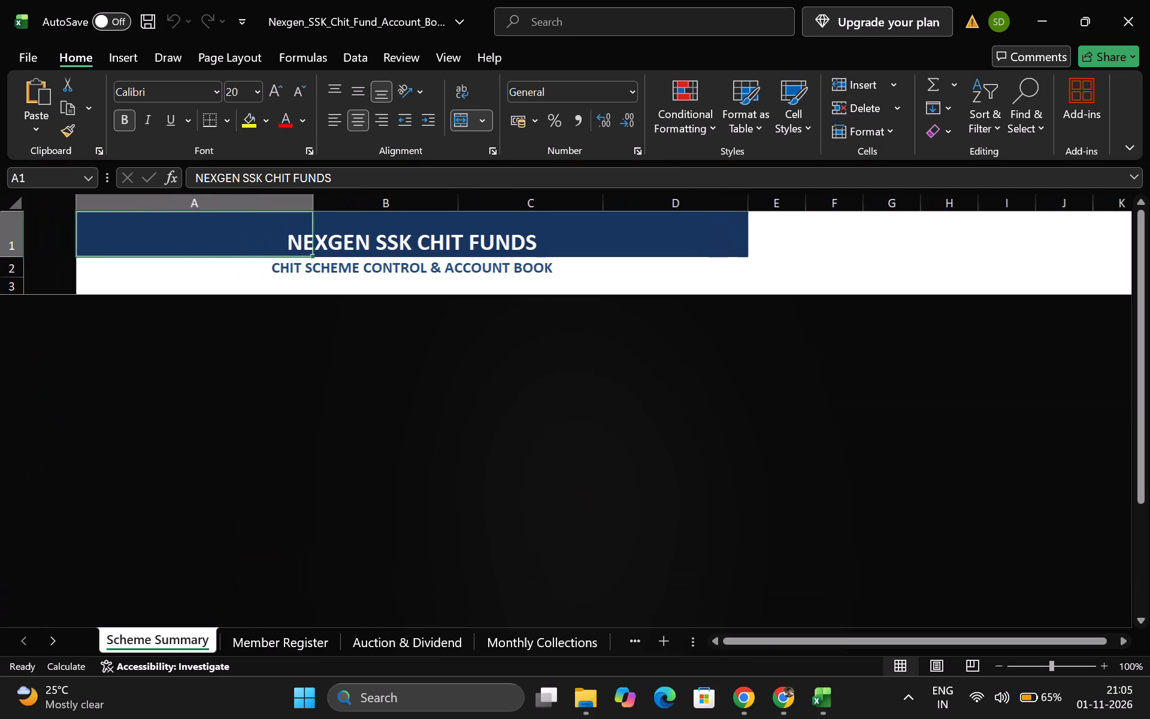
scroll(859, 368, "down", 6)
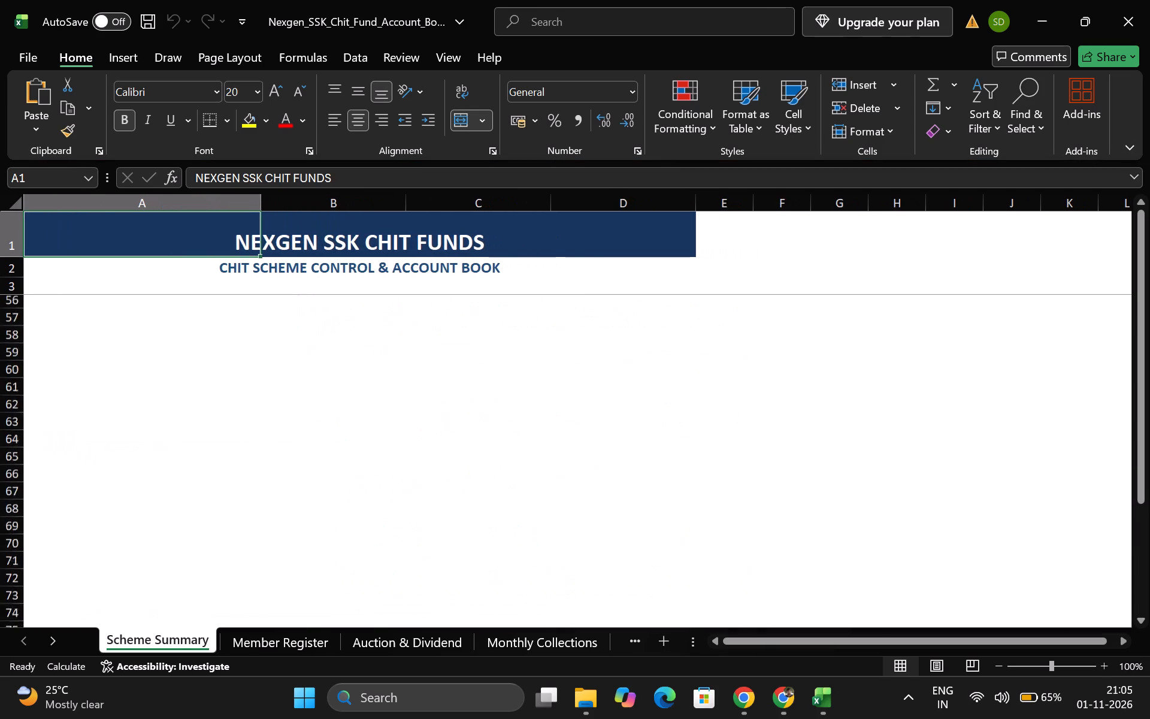
scroll(859, 368, "up", 6)
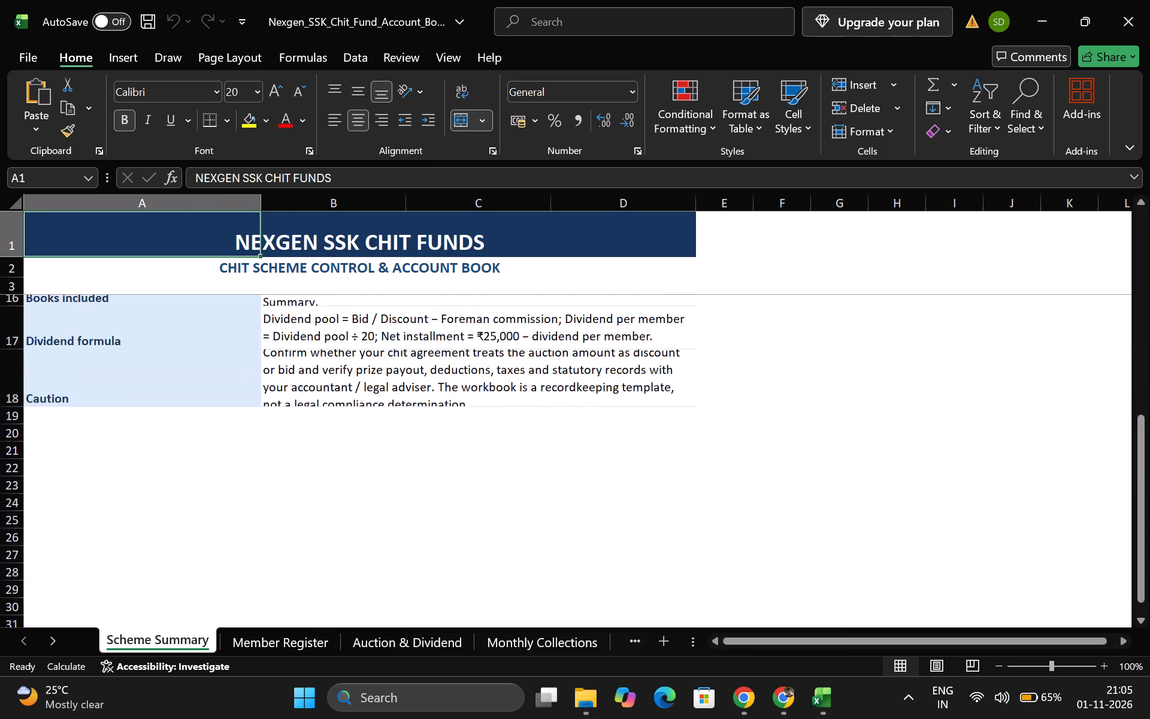
scroll(859, 368, "up", 2)
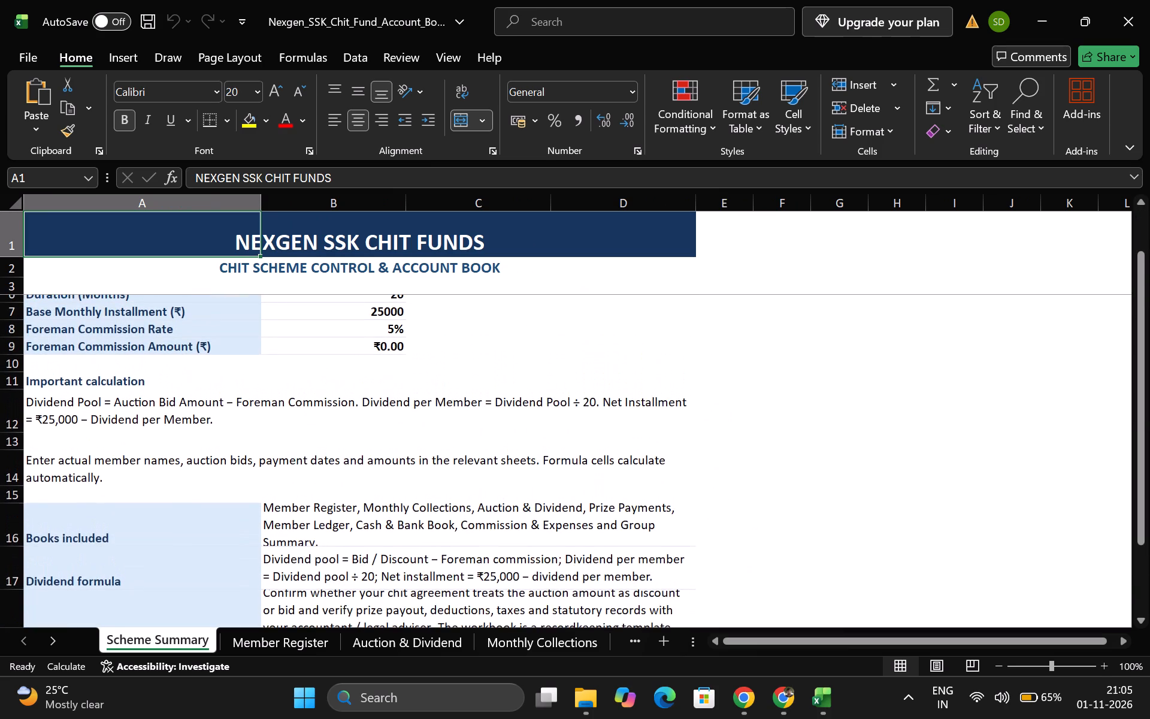
scroll(859, 368, "up", 2)
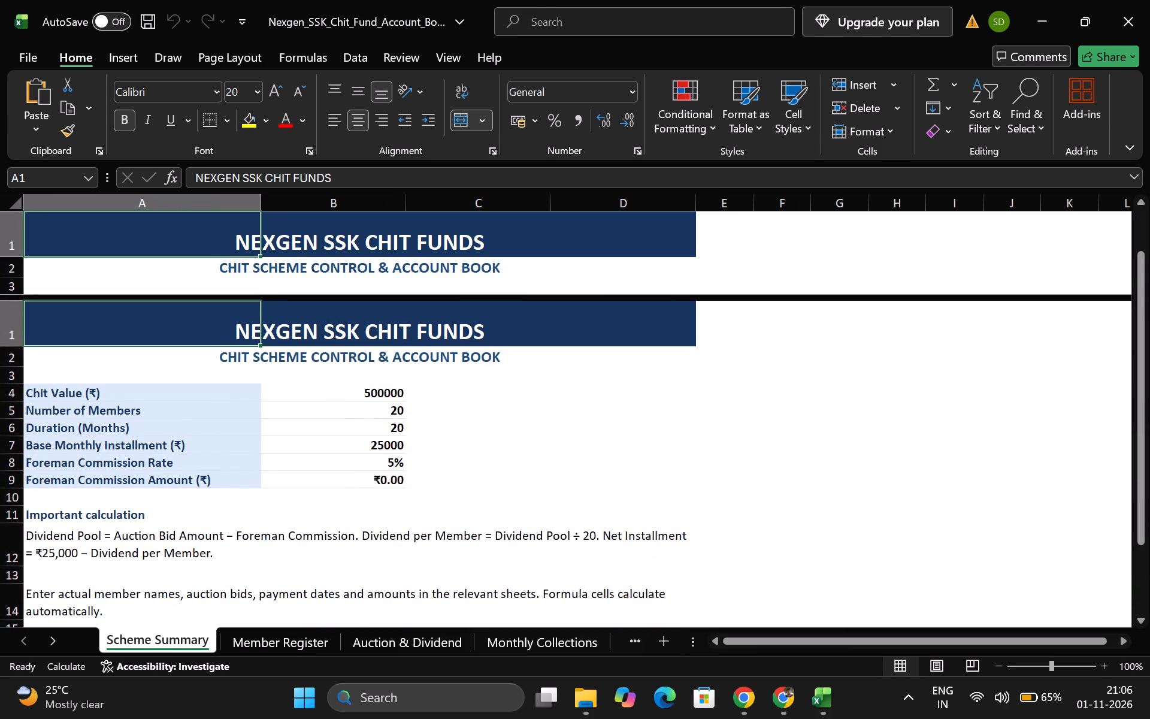
scroll(859, 368, "up", 2)
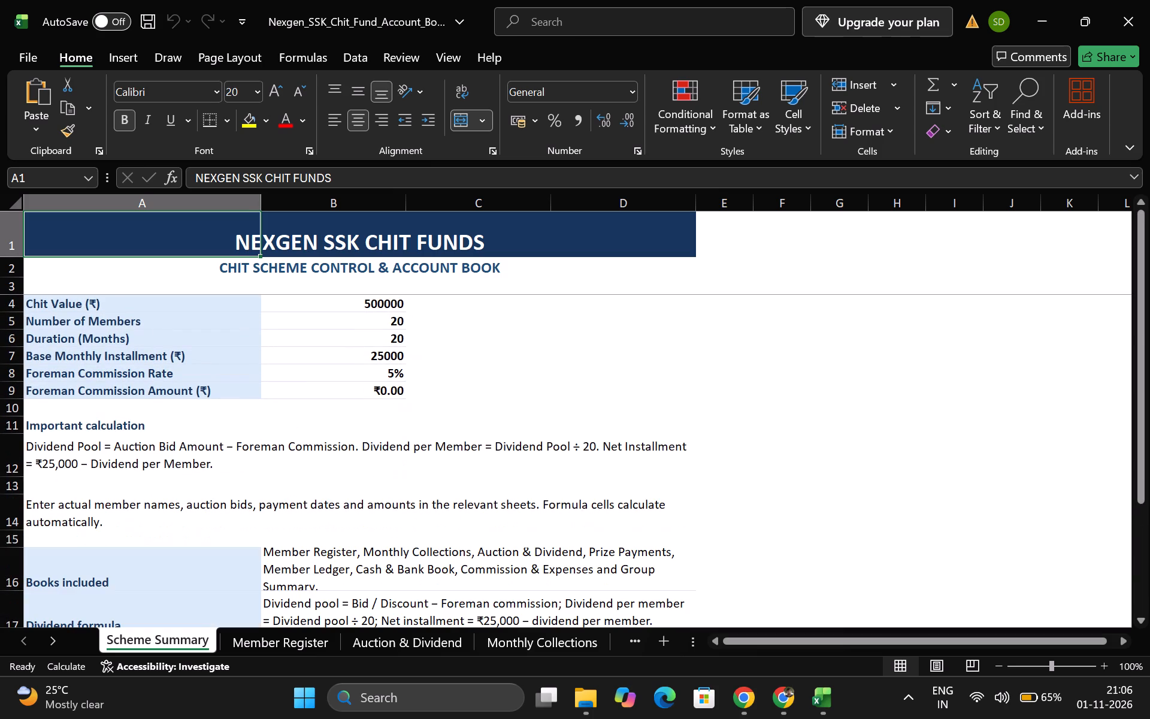
Set the Chit Value in cell B4 of the Scheme Summary sheet to 100000.
left_click(373, 304)
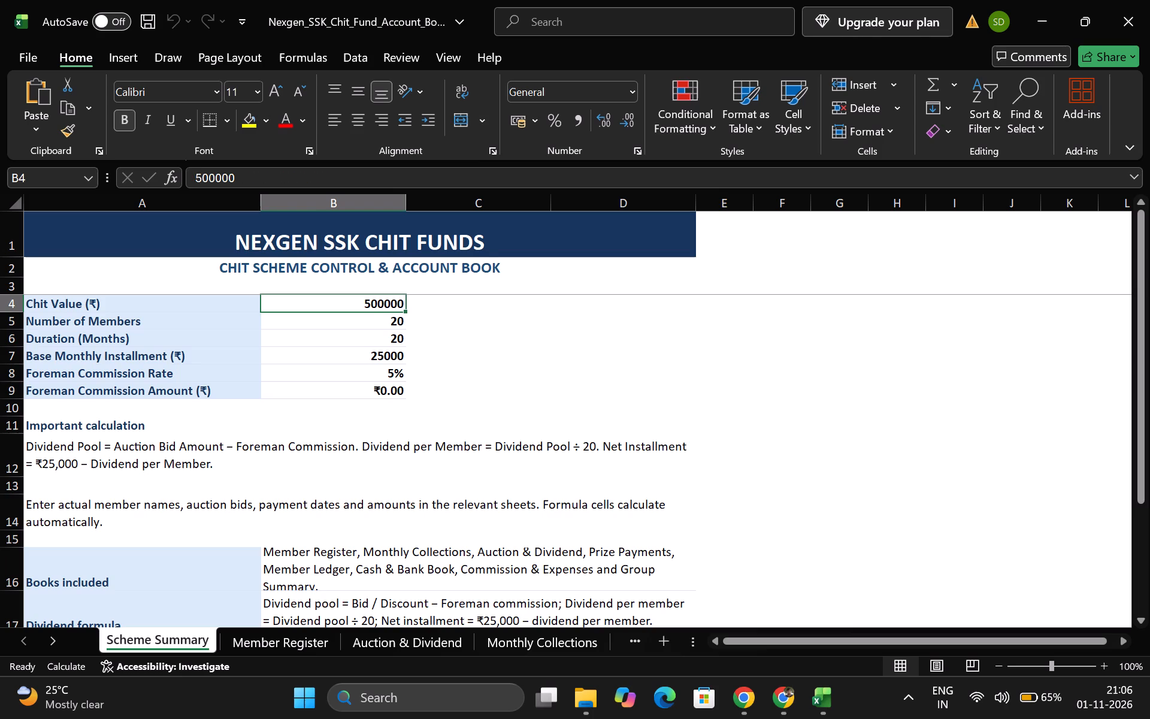
left_click(202, 175)
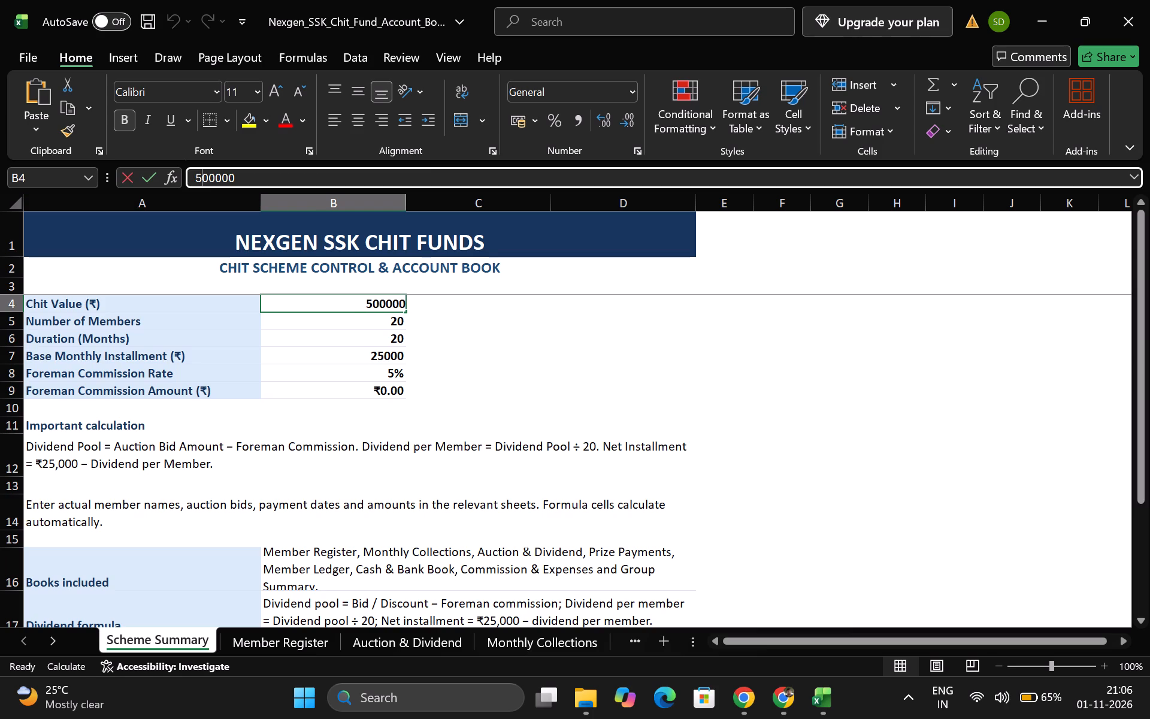
key("BackSpace")
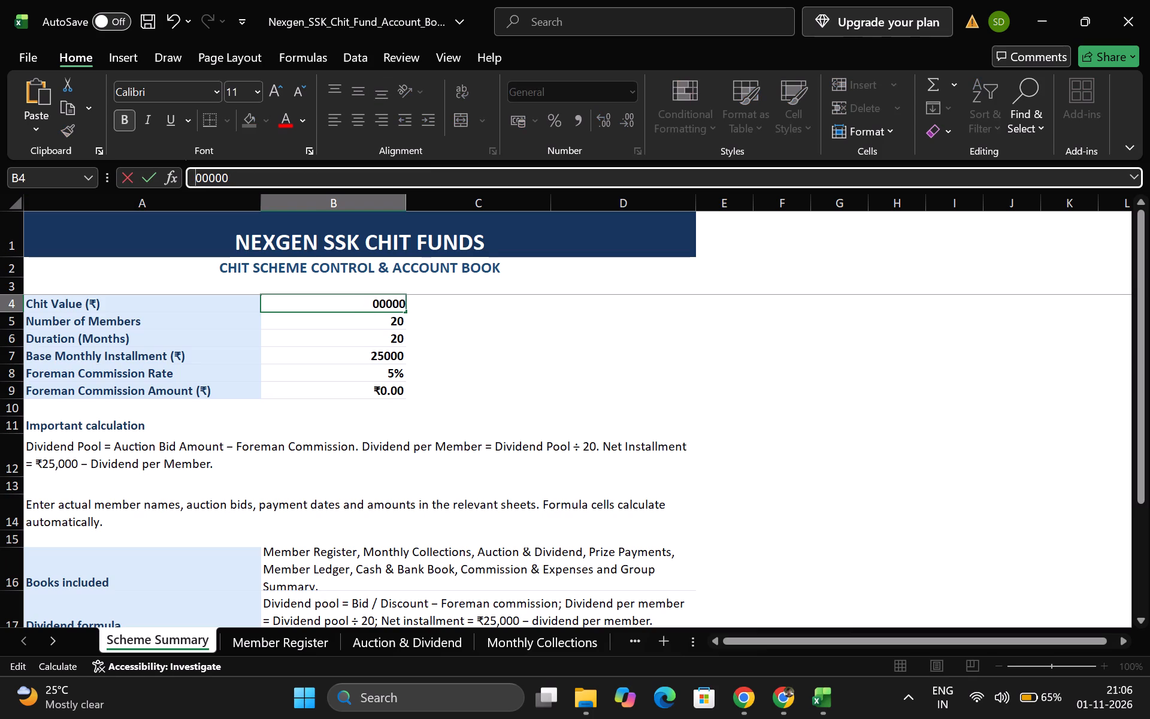
key("1")
key("Return")
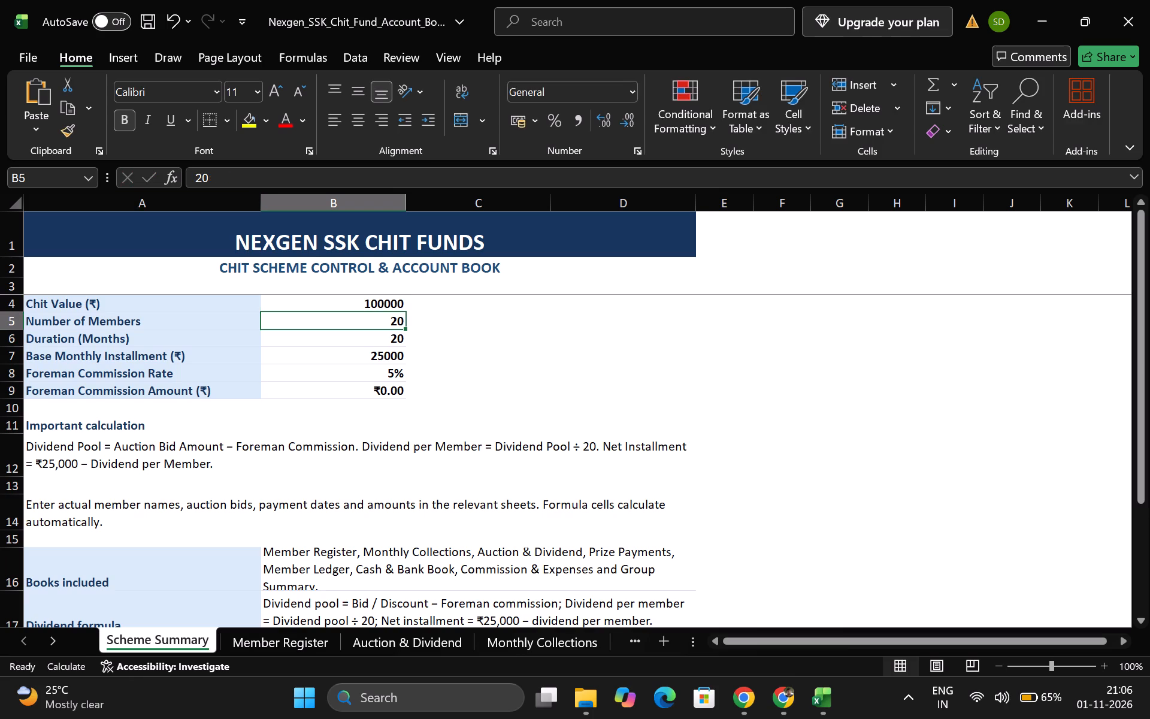
Set the Base Monthly Installment in cell B7 to 5000.
left_click(388, 359)
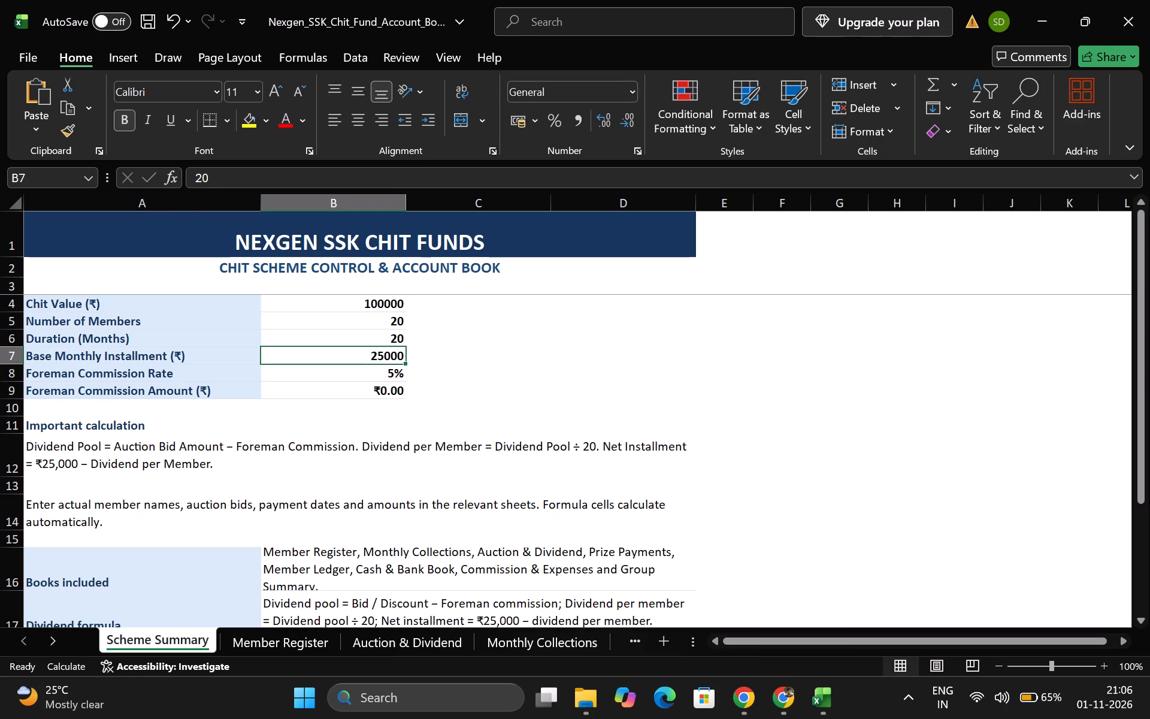
left_click(203, 179)
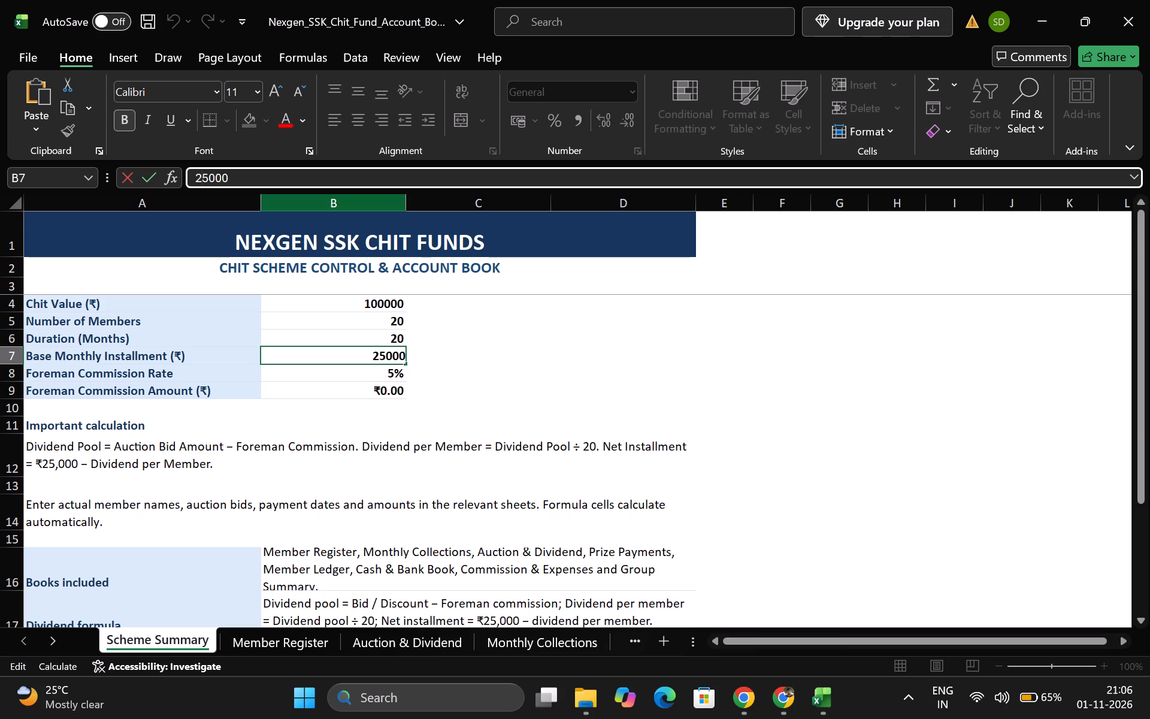
key("BackSpace")
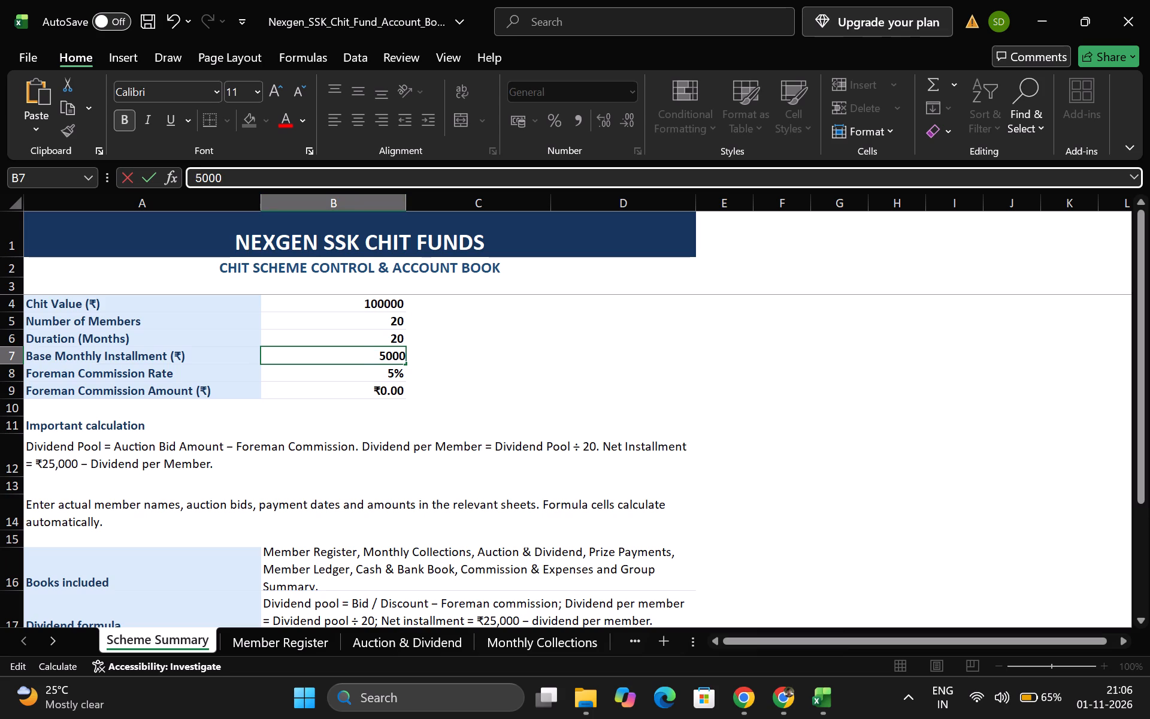
key("Return")
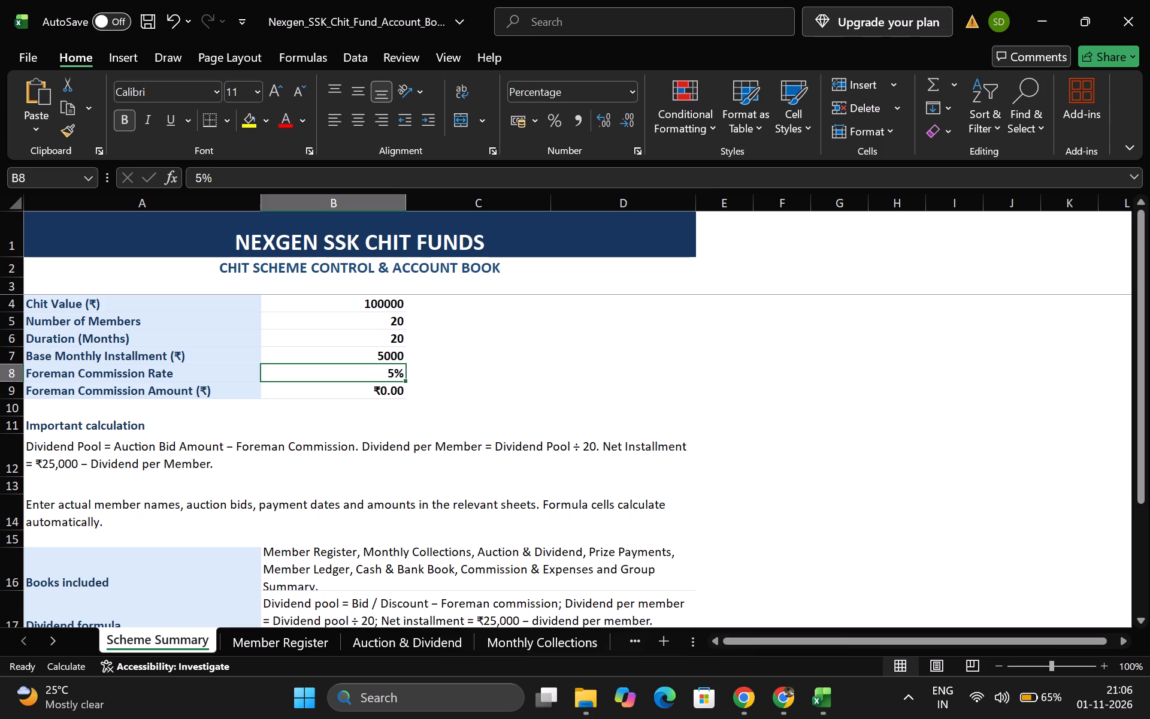
Change the Foreman Commission Amount formula in cell B9 to =B4*B7 so it references the Chit Value cell.
key("Return")
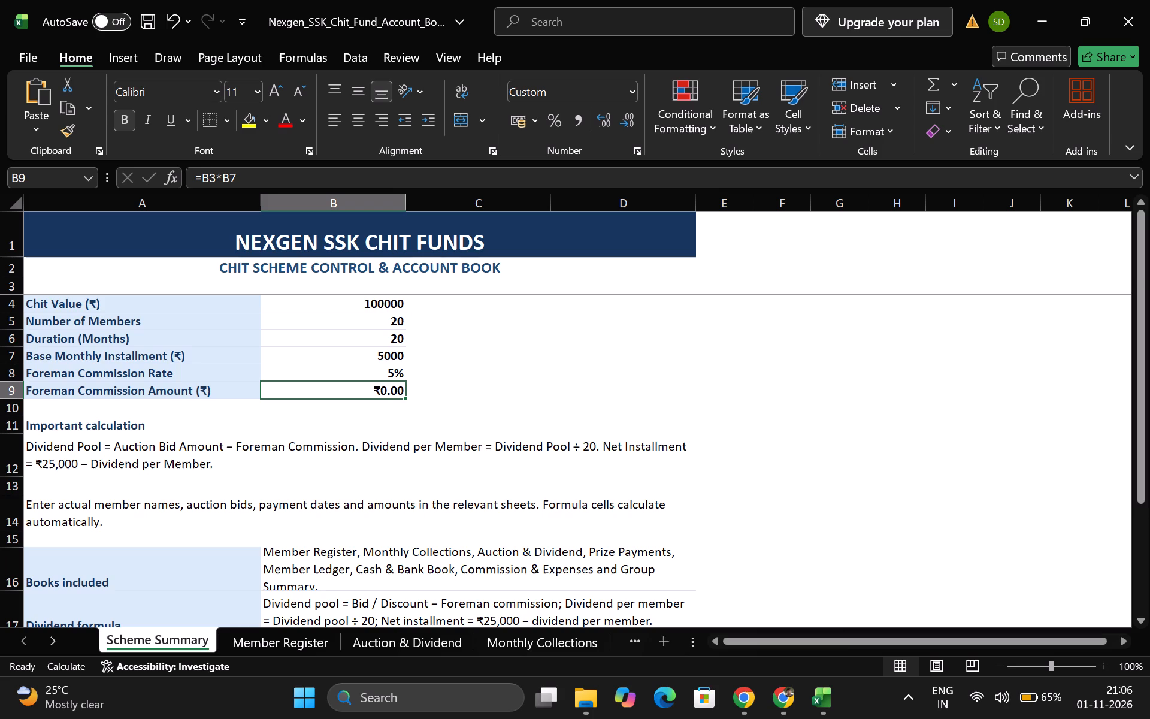
scroll(375, 394, "up", 1)
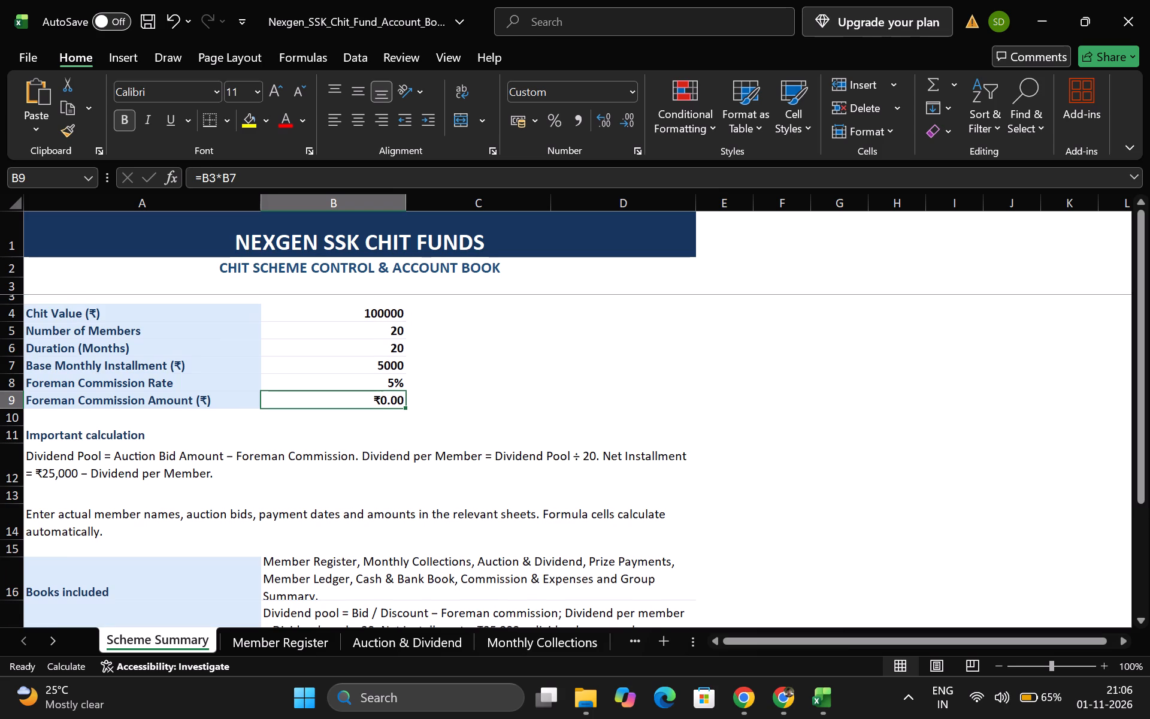
scroll(375, 394, "up", 3)
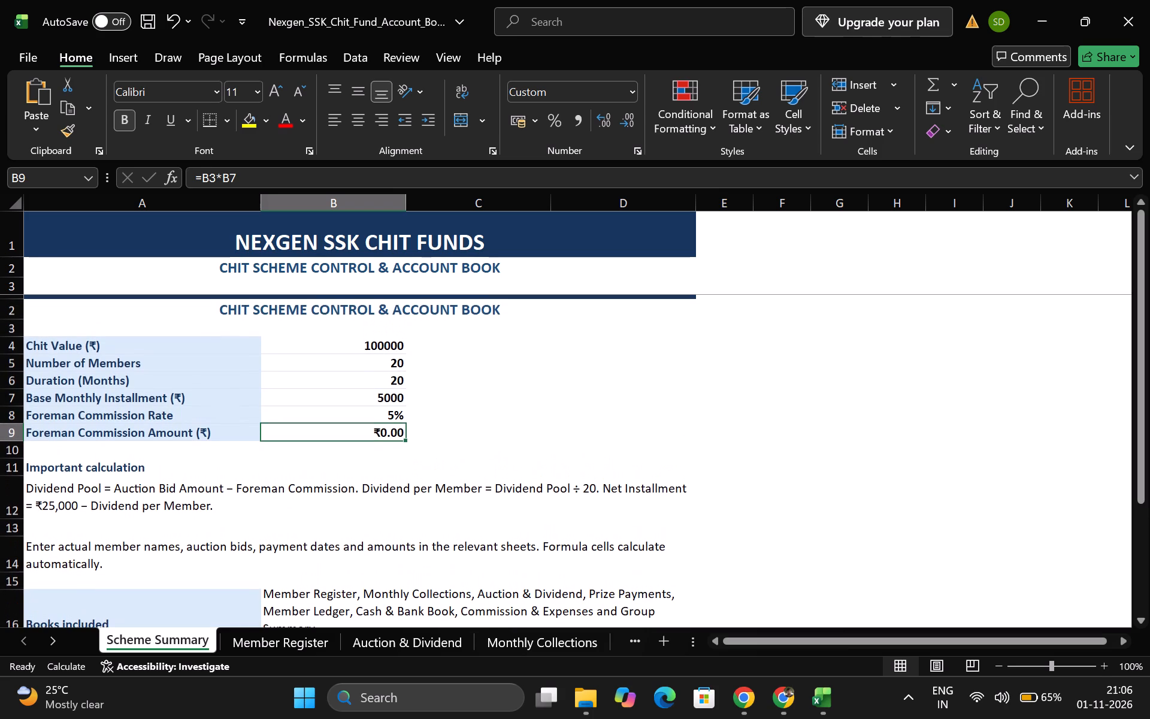
scroll(375, 394, "up", 1)
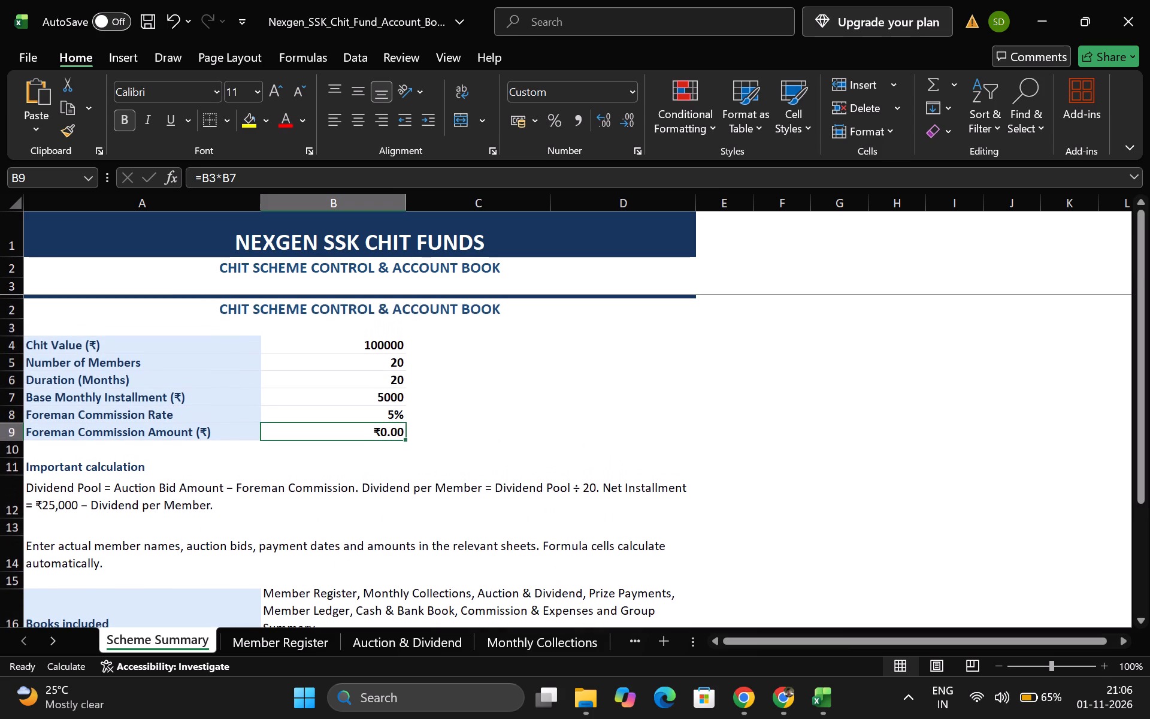
scroll(375, 394, "up", 2)
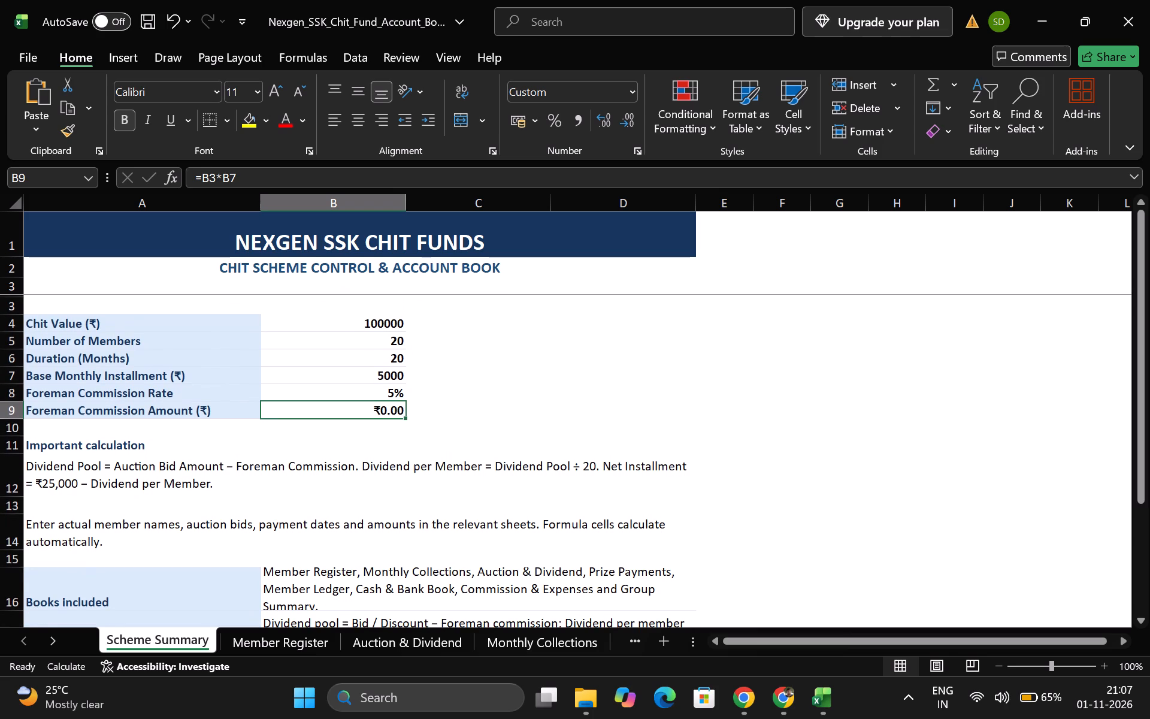
scroll(375, 394, "up", 2)
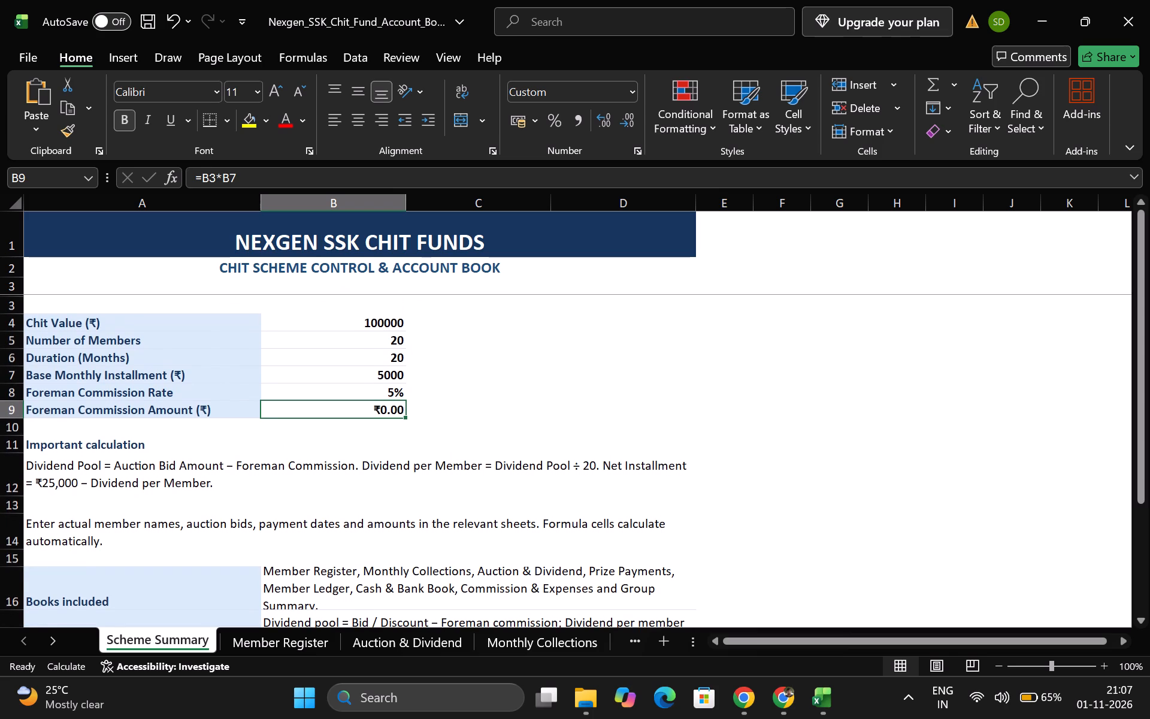
scroll(375, 394, "up", 1)
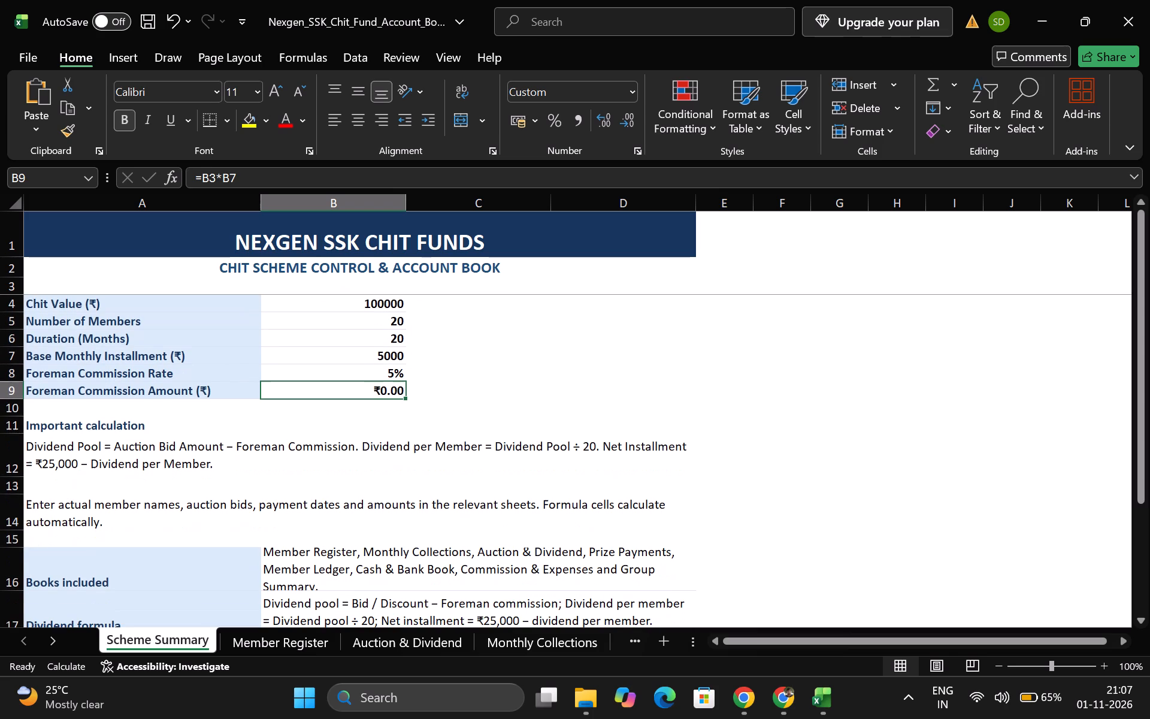
left_click(212, 178)
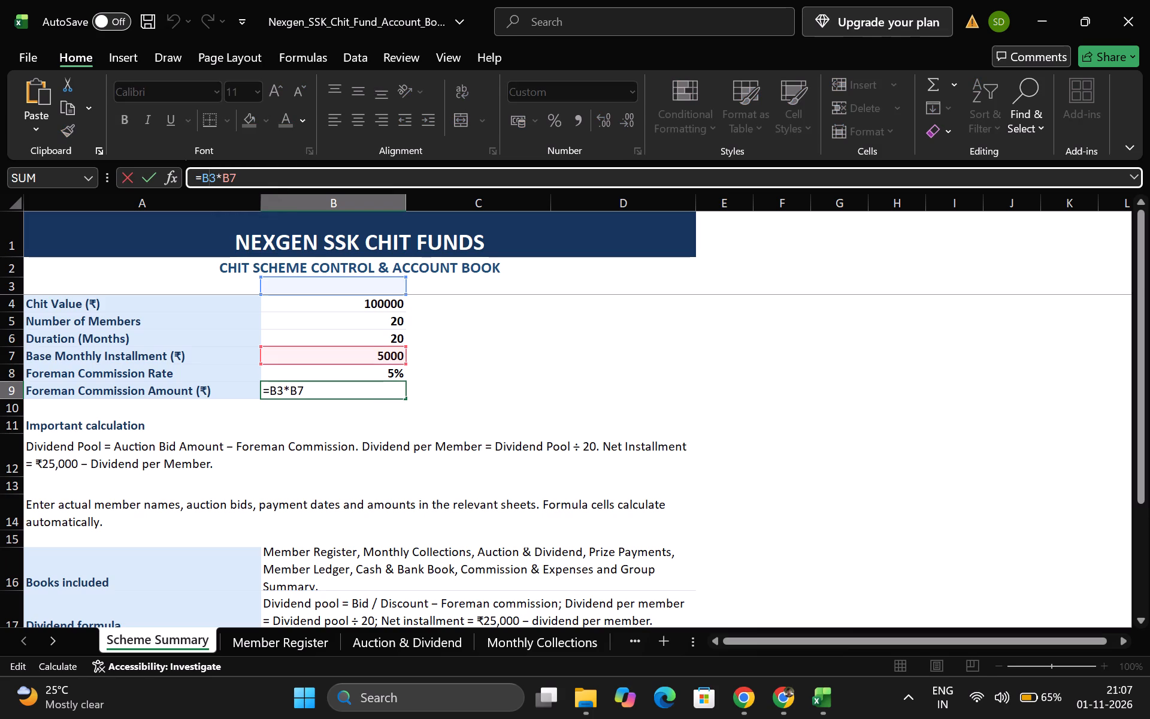
left_click(217, 178)
key("BackSpace")
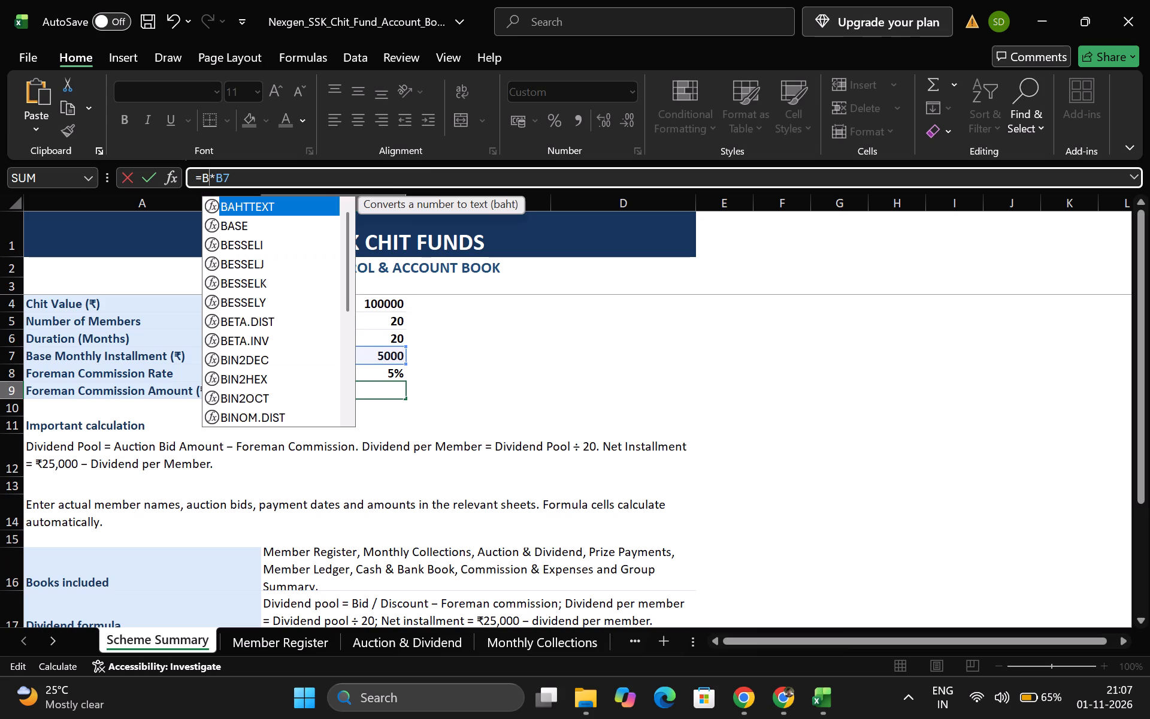
key("4")
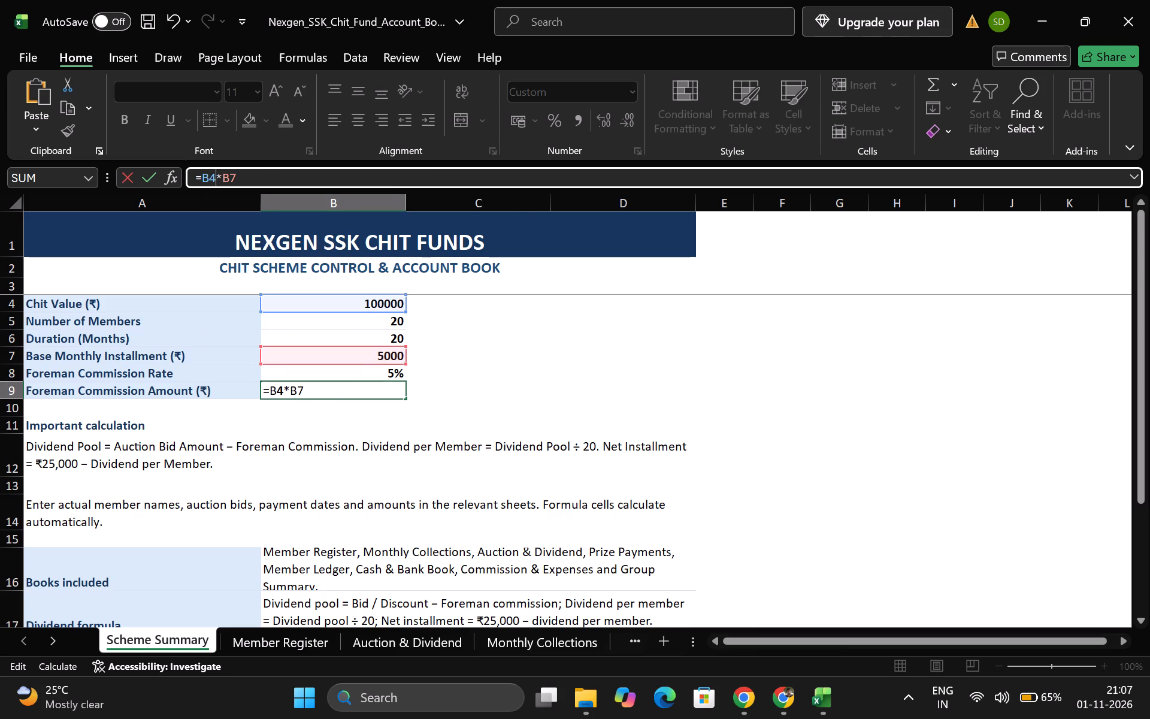
left_click(253, 168)
key("Return")
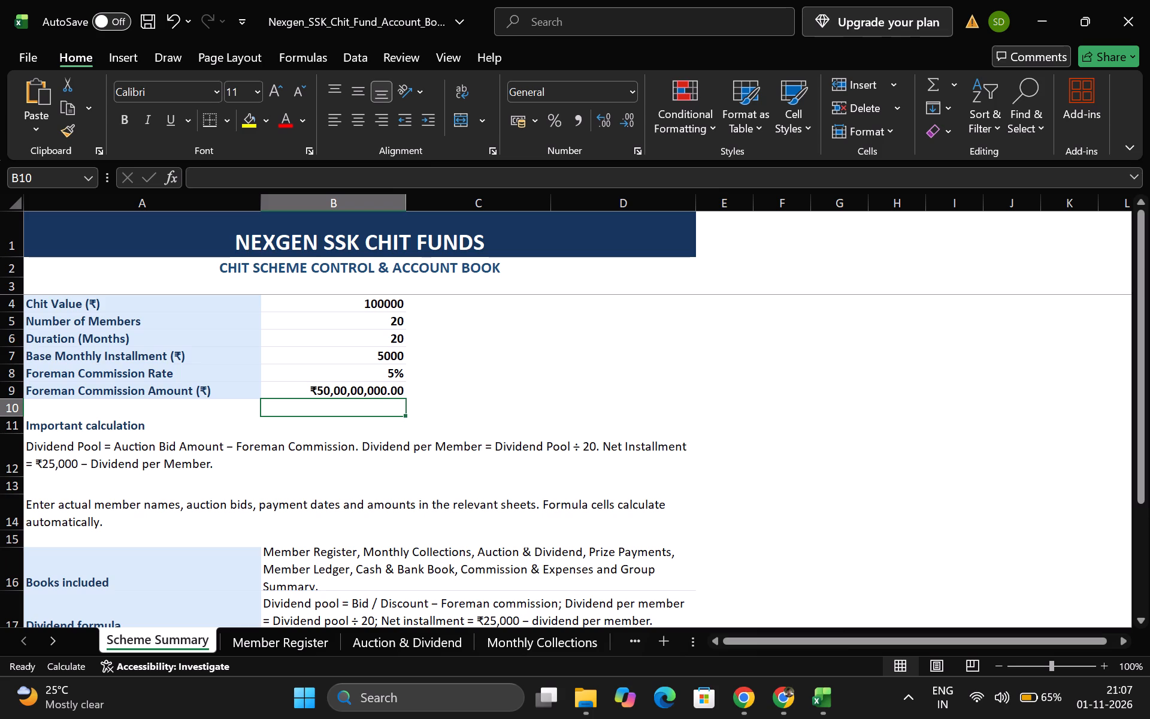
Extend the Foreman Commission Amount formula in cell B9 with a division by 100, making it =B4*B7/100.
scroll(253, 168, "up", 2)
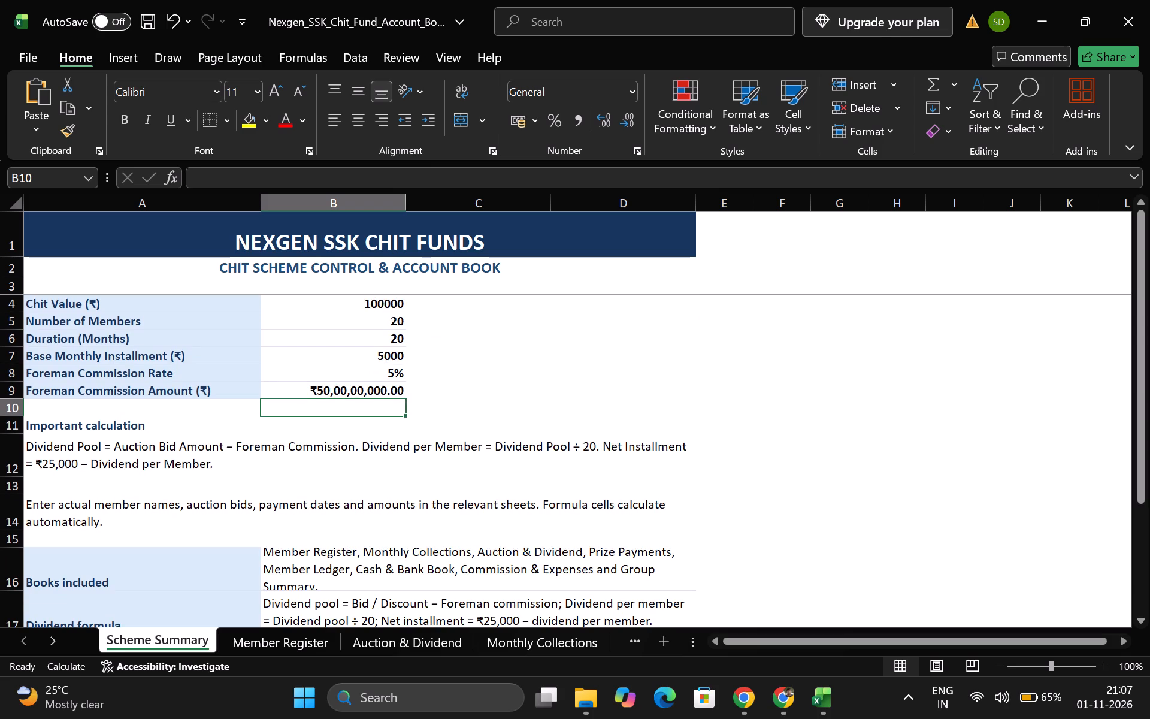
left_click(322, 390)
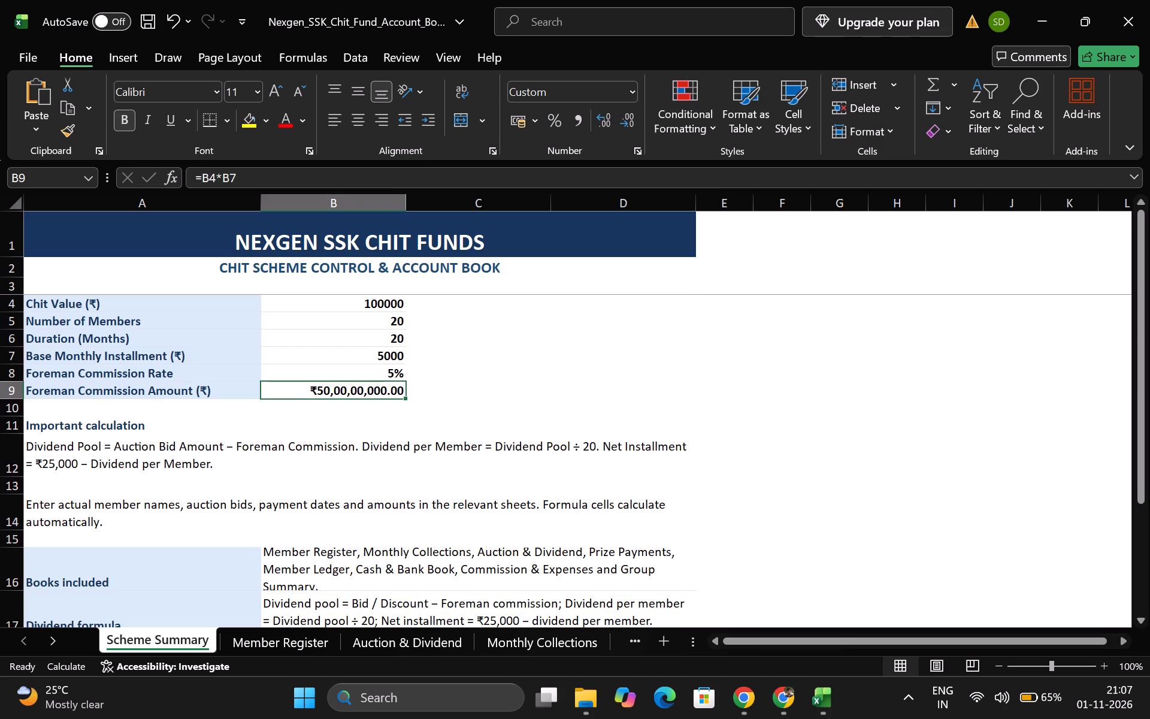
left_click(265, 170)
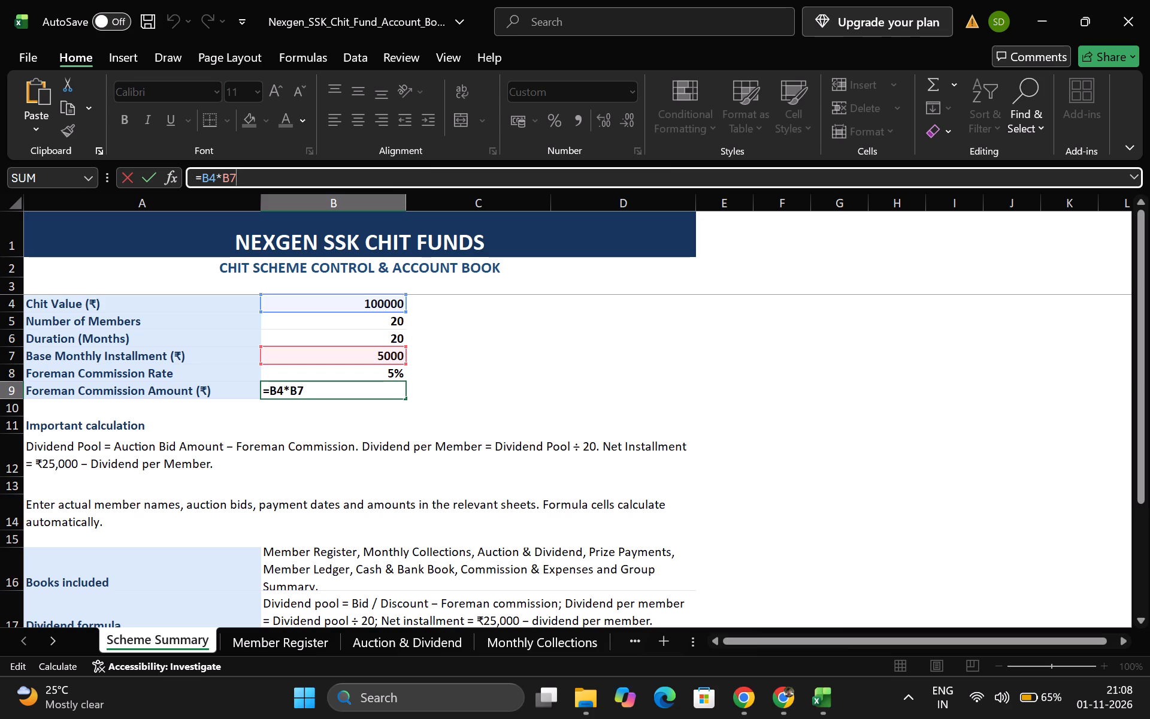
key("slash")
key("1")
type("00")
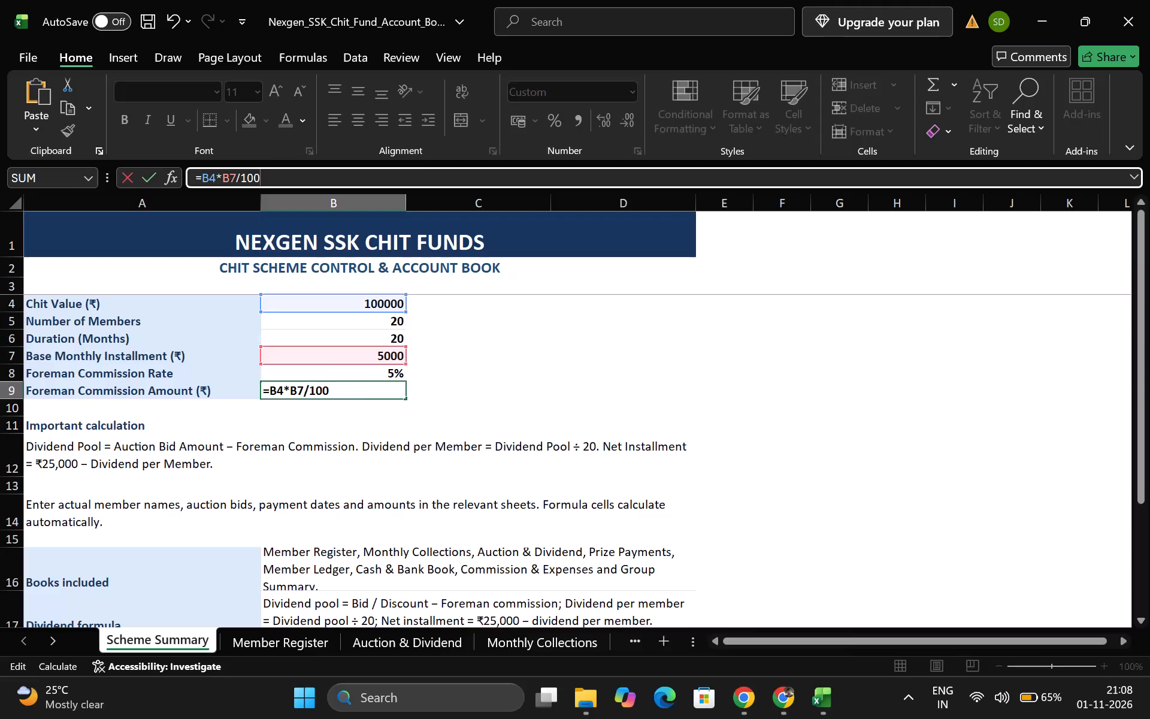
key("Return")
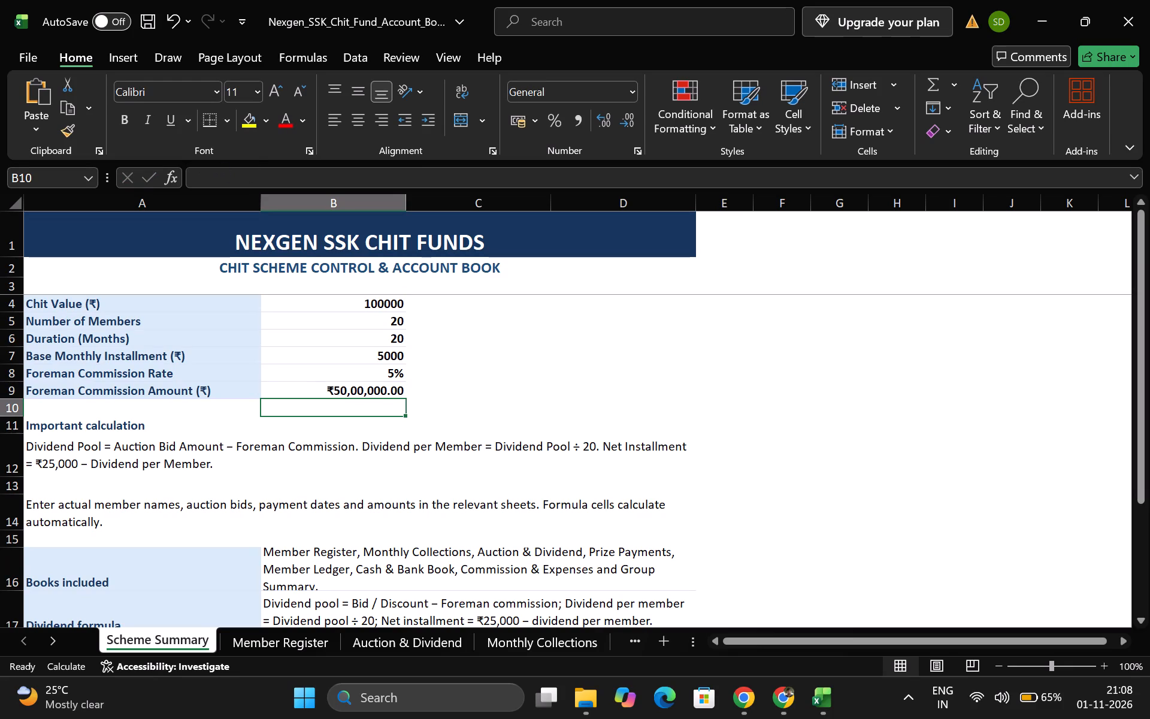
Change the Foreman Commission Amount formula in cell B9 to =B4*B8, multiplying the Chit Value by the Foreman Commission Rate.
left_click(306, 389)
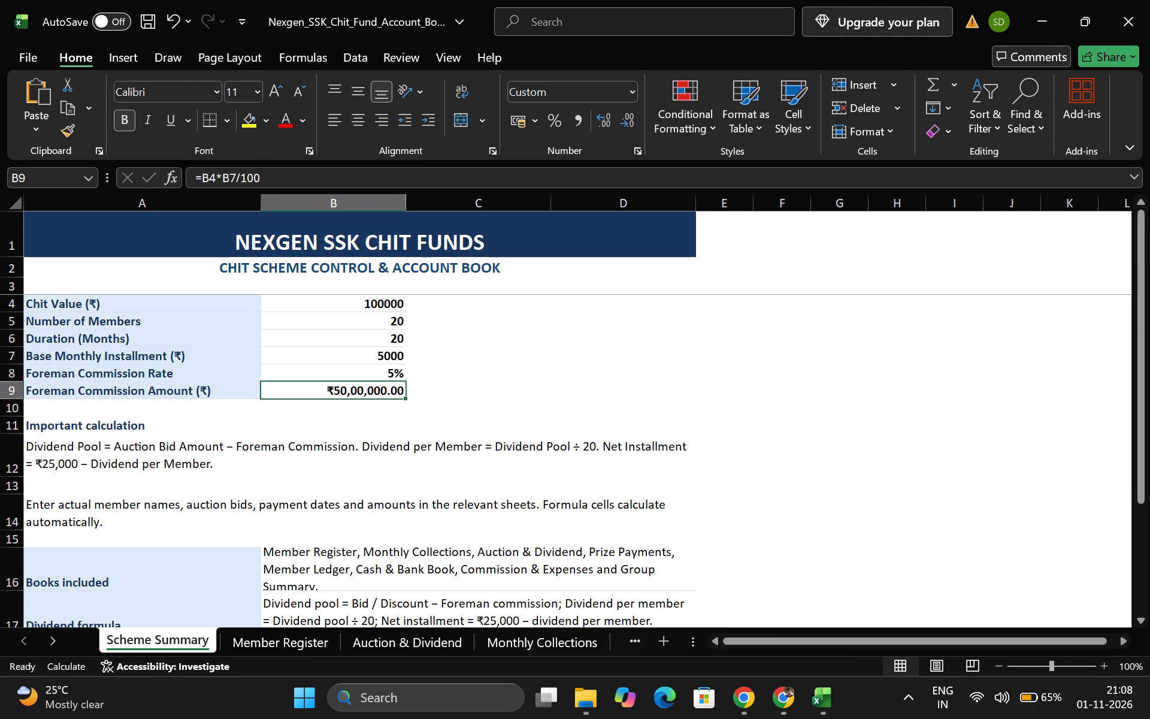
left_click(291, 177)
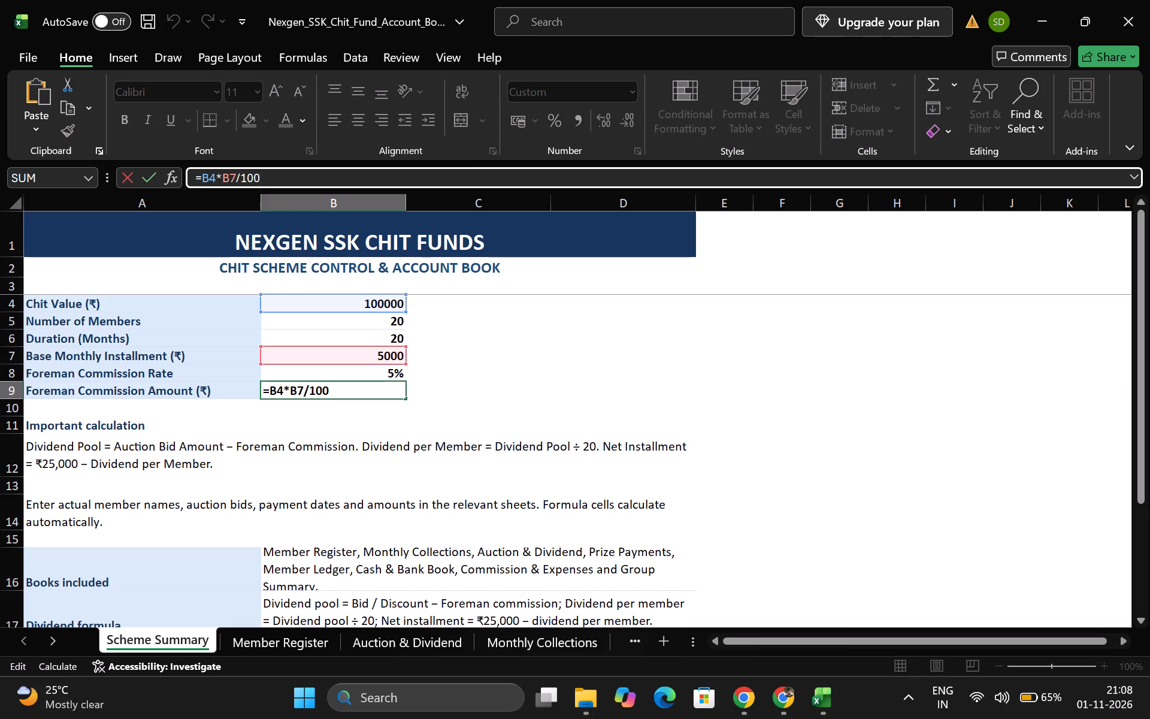
key("Return")
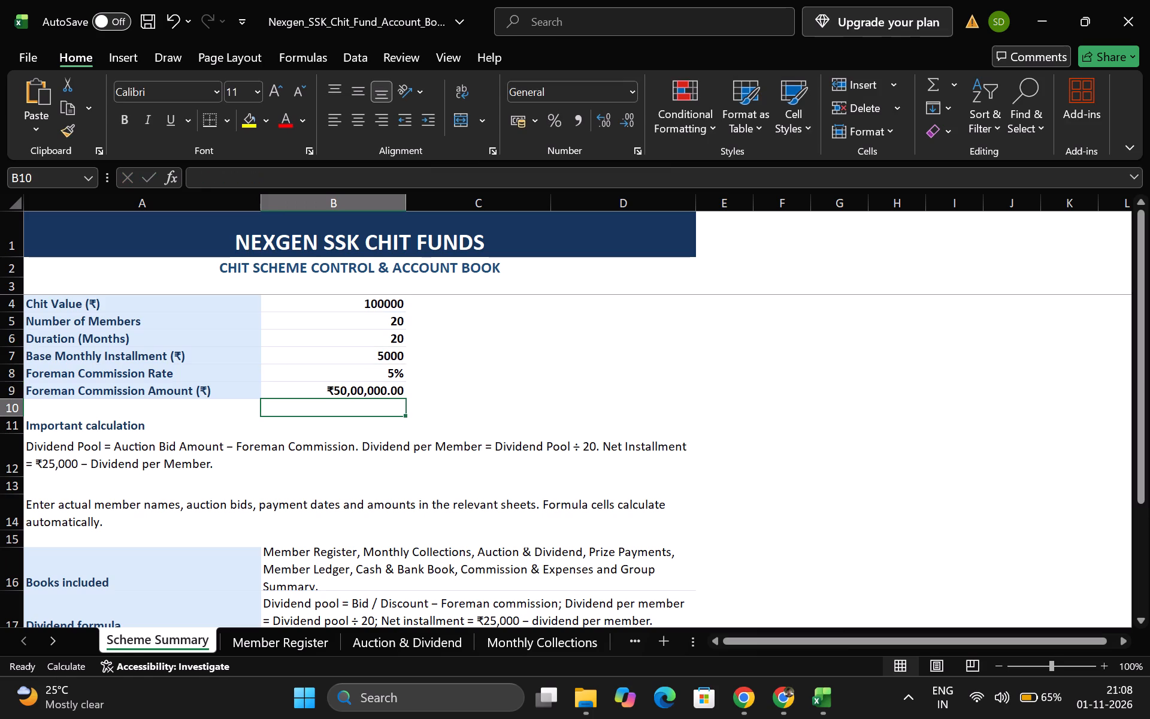
key("ctrl+z")
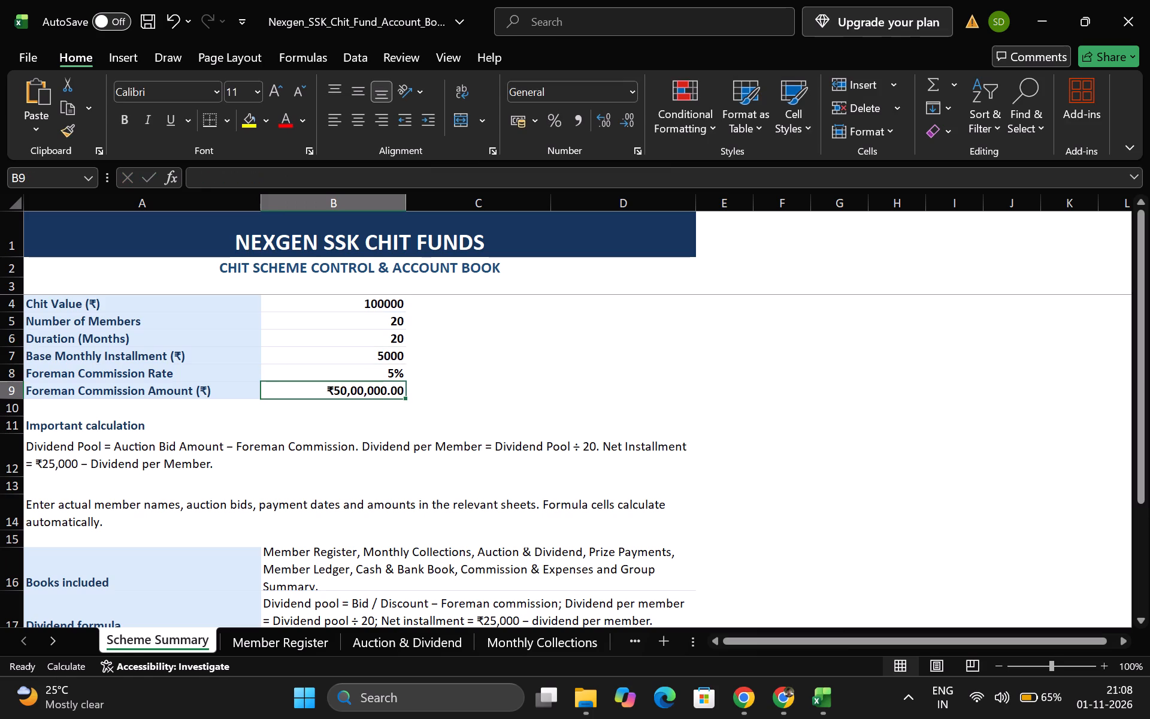
left_click(291, 177)
key("BackSpace")
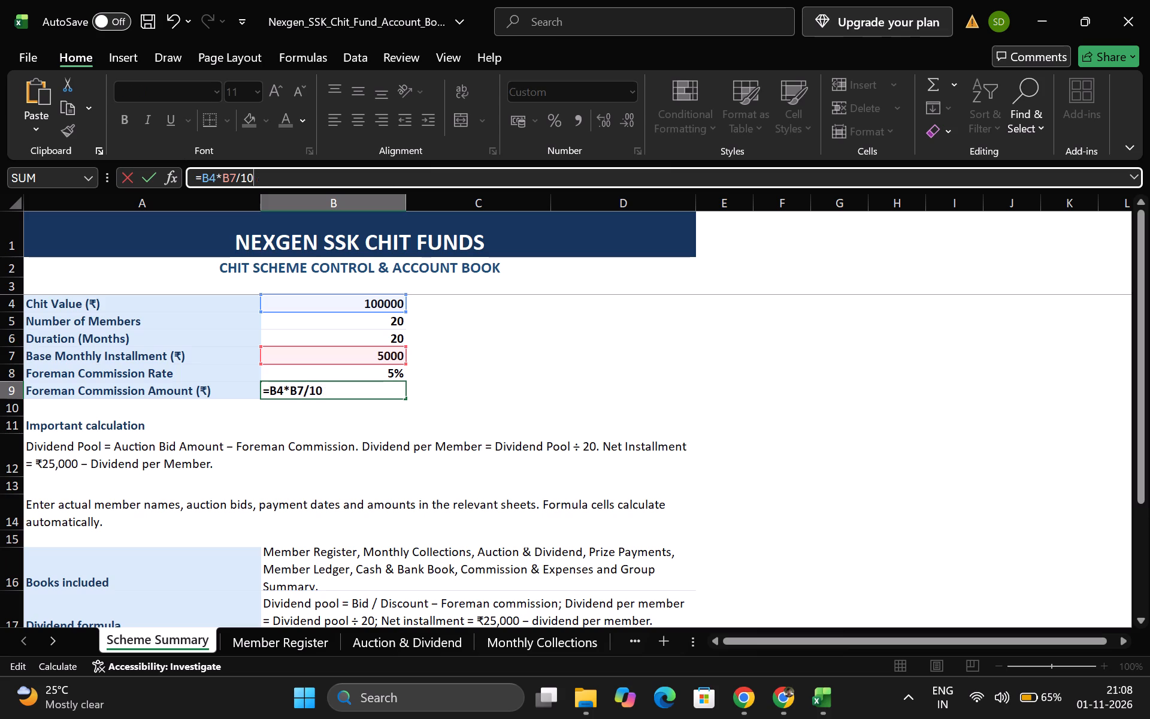
key("BackSpace")
key("BackSpace")
key("BackSpace")
key("BackSpace")
key("8")
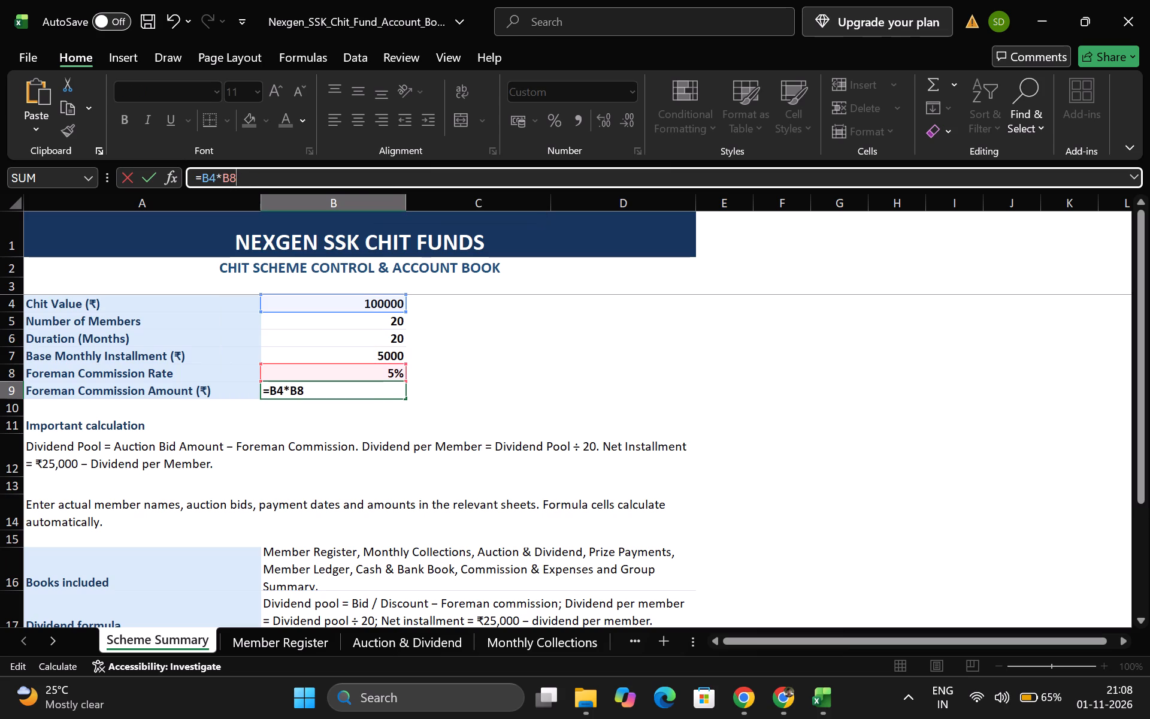
key("Return")
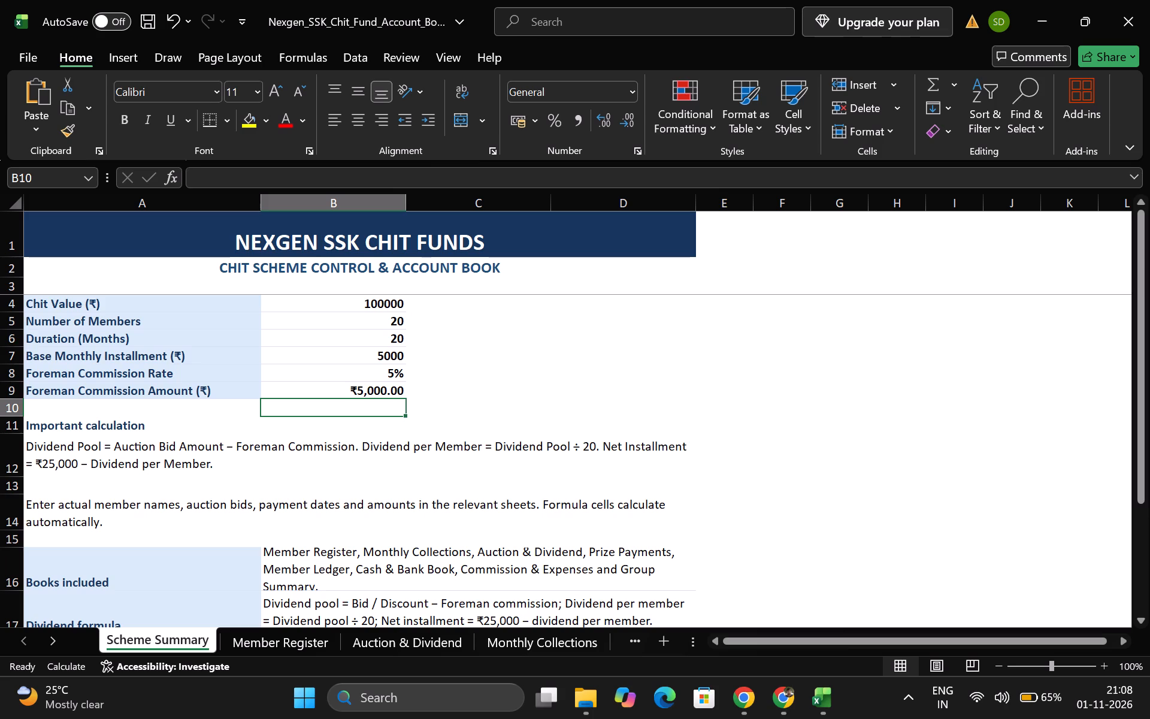
Enter Nexgen SSK Chit Funds as the Member Name of member 1 in cell B5 of the Member Register sheet.
scroll(615, 395, "down", 1)
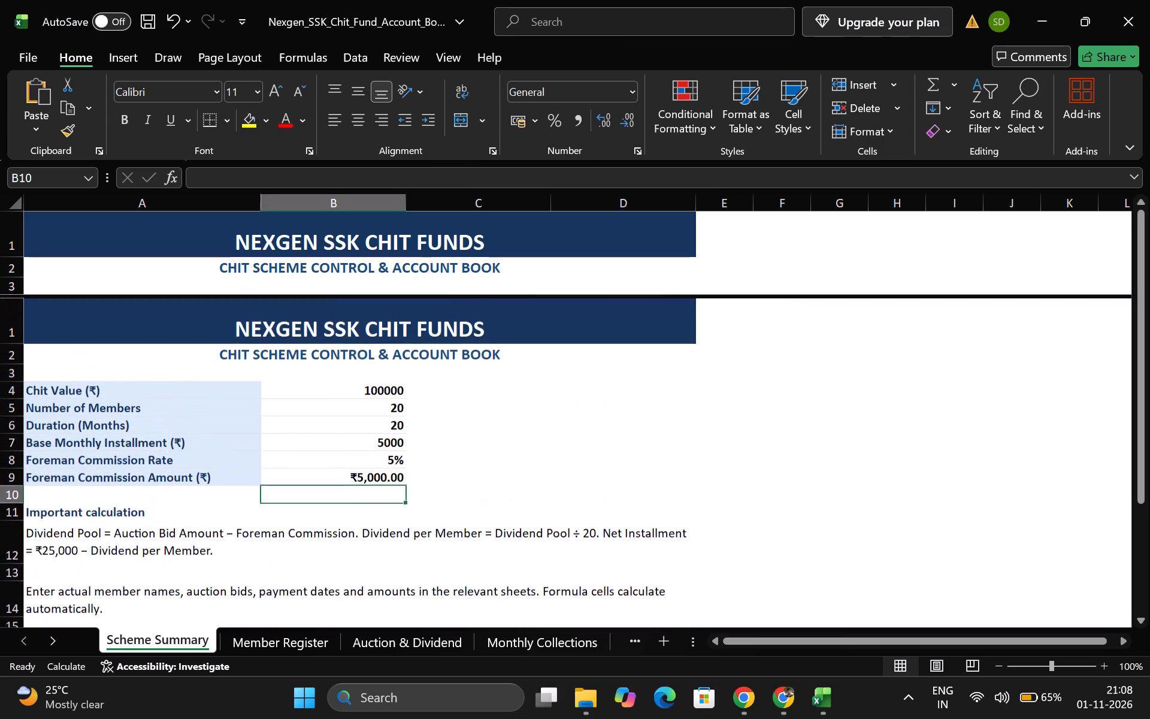
scroll(615, 395, "down", 2)
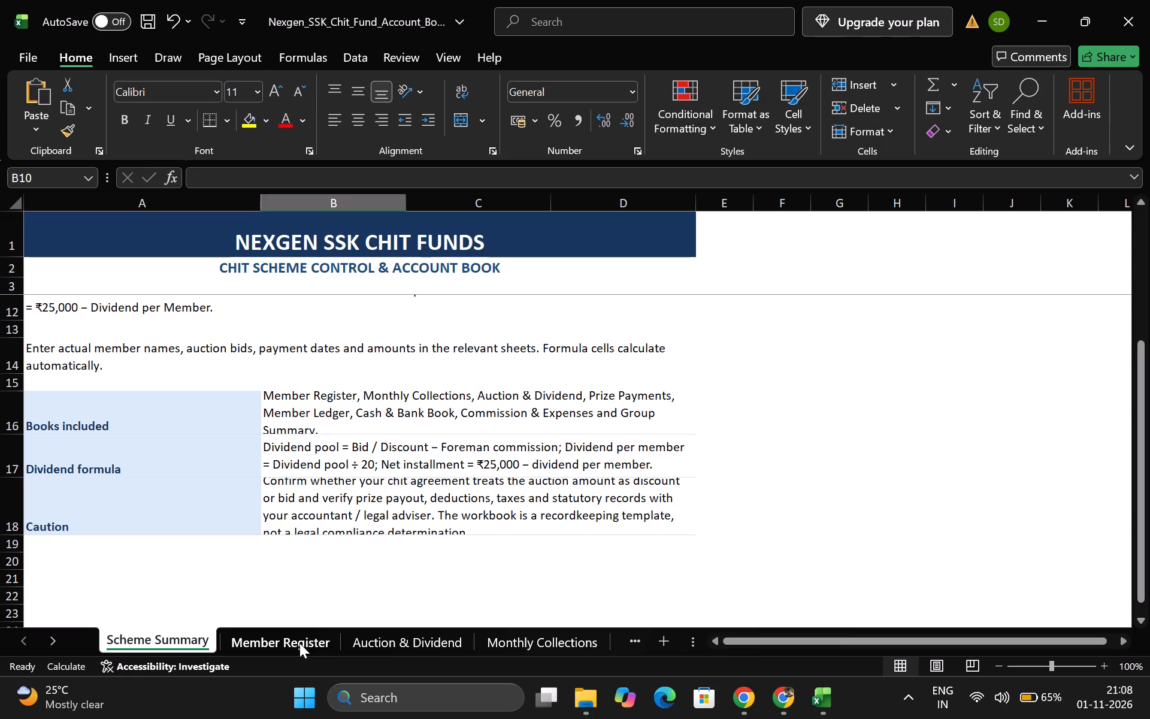
left_click(299, 643)
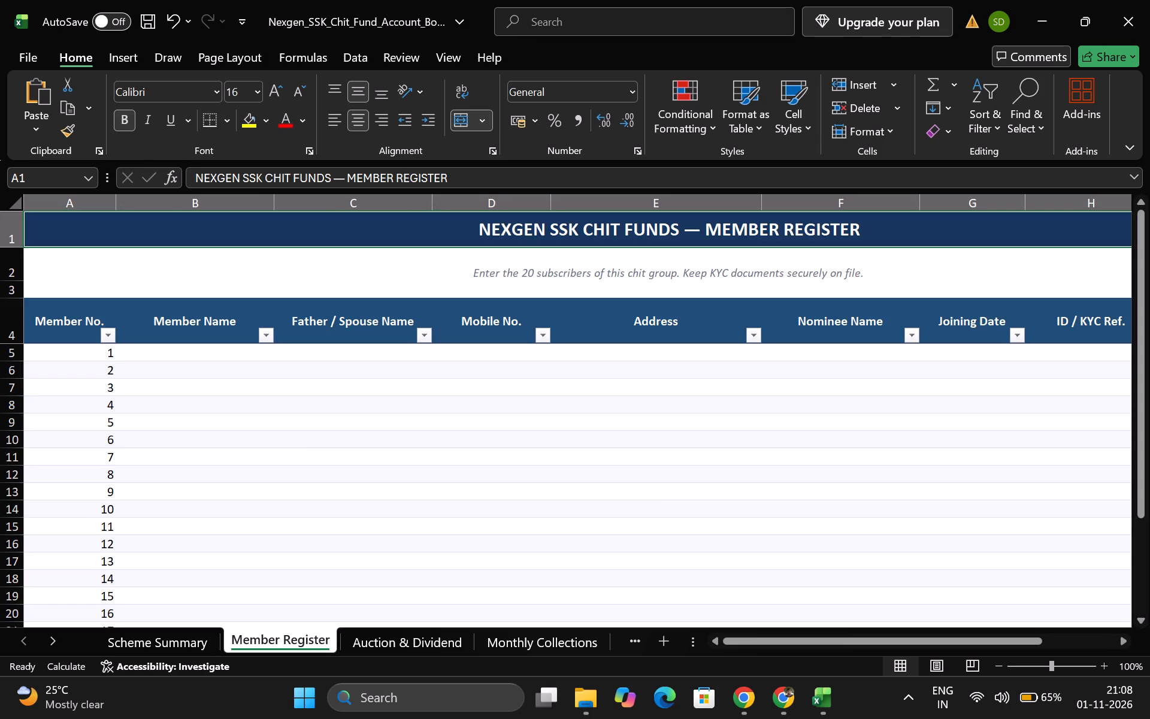
left_click(186, 358)
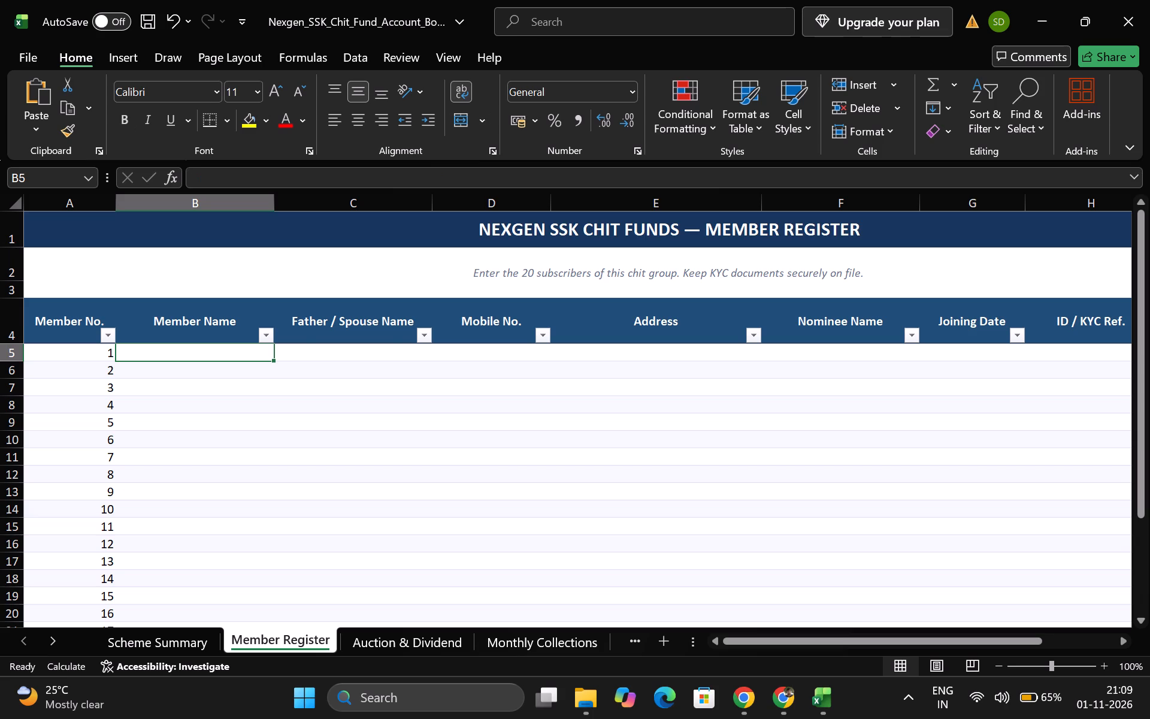
scroll(186, 358, "left", 4)
scroll(186, 358, "right", 1)
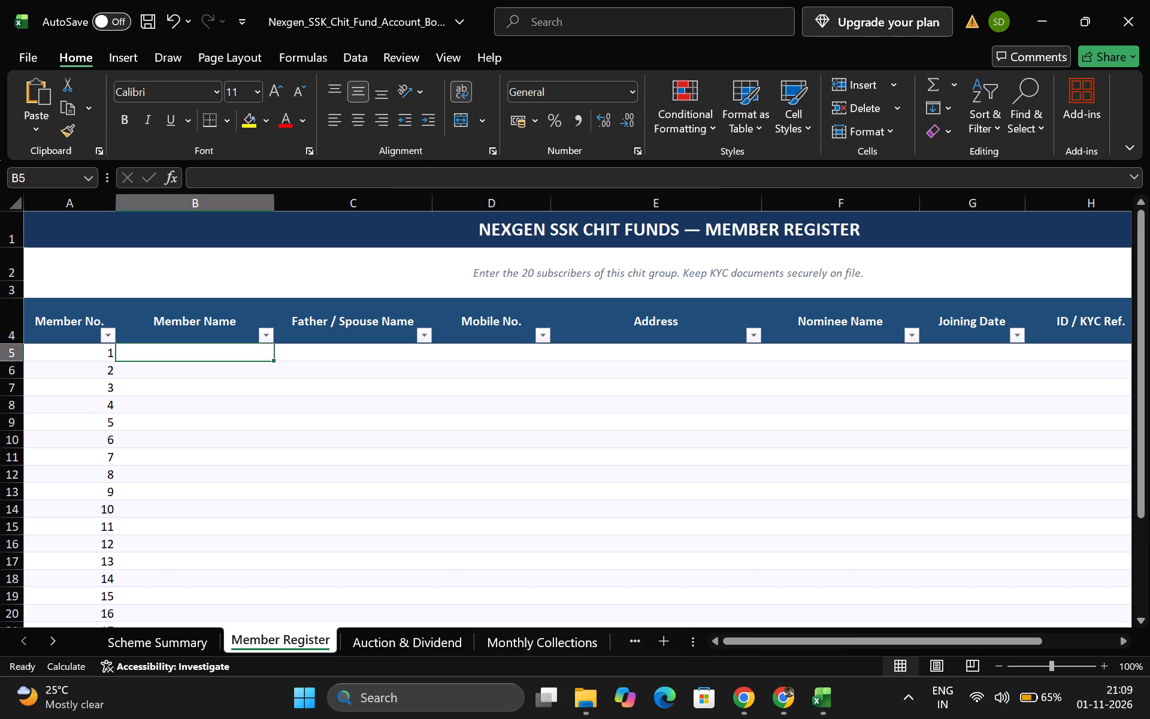
key("n")
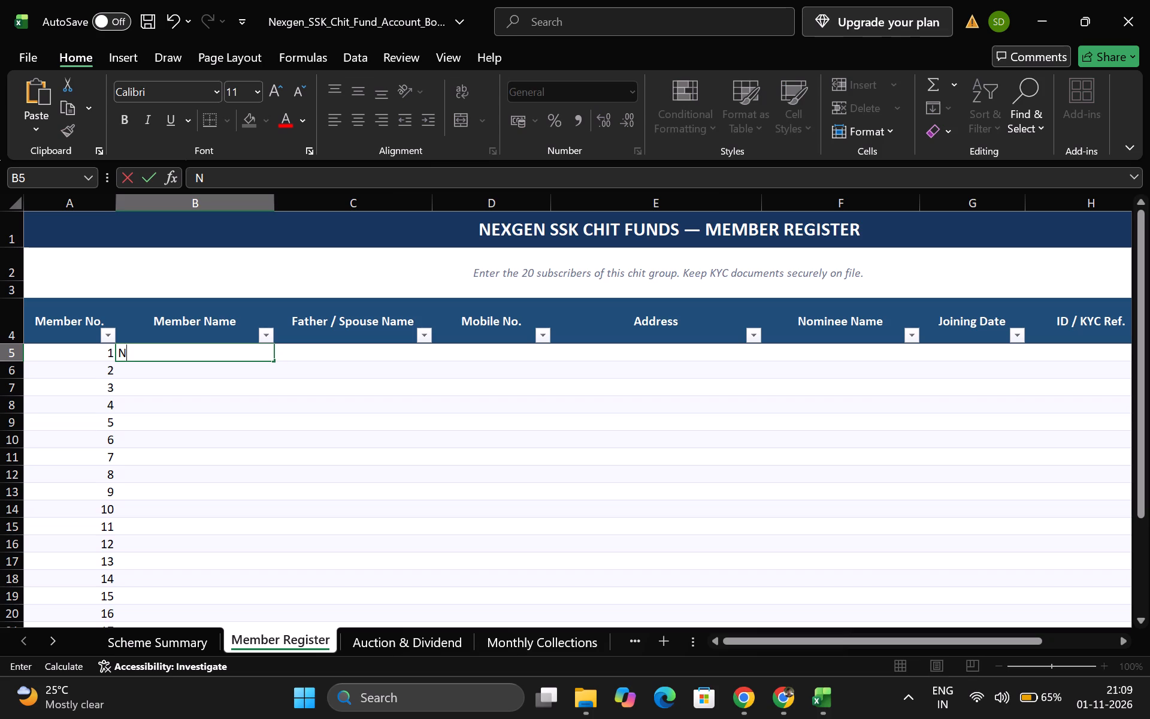
type("exgen")
key("space")
type("SS")
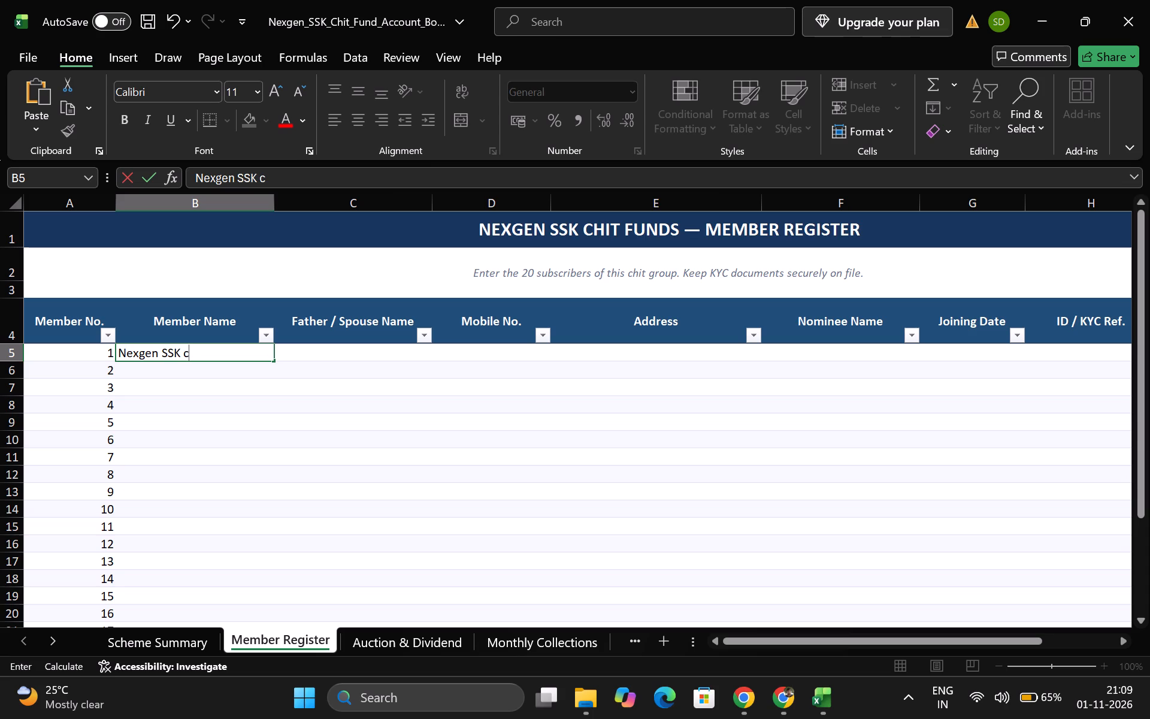
key("BackSpace")
key("shift+c")
type("hit")
key("space")
type("Funds")
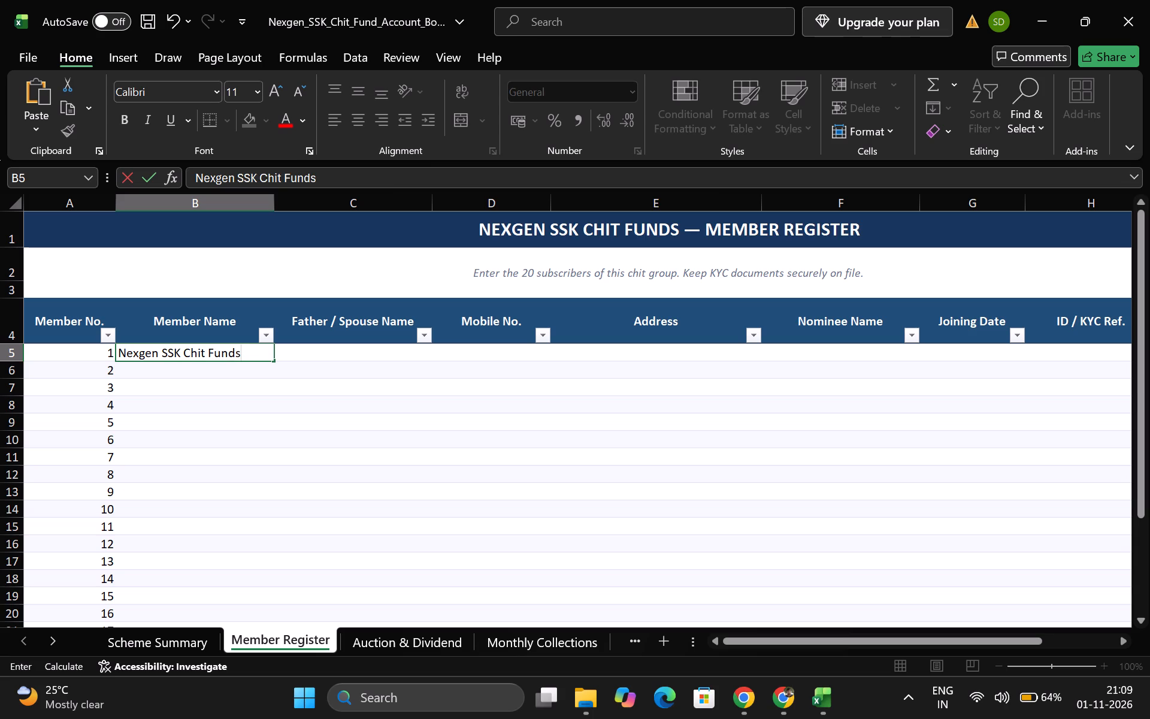
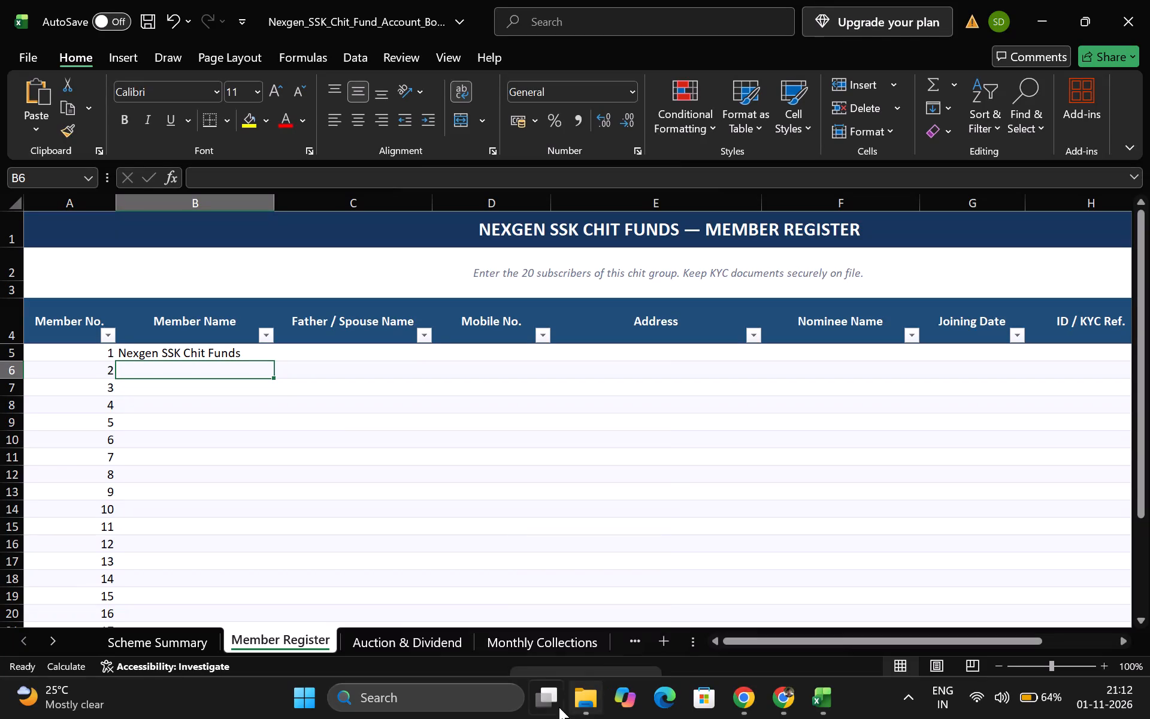
Open the workbook I lakh chit members.xlsx from the NEXGEN SSK CHIT FUNDS folder on drive F.
left_click(585, 699)
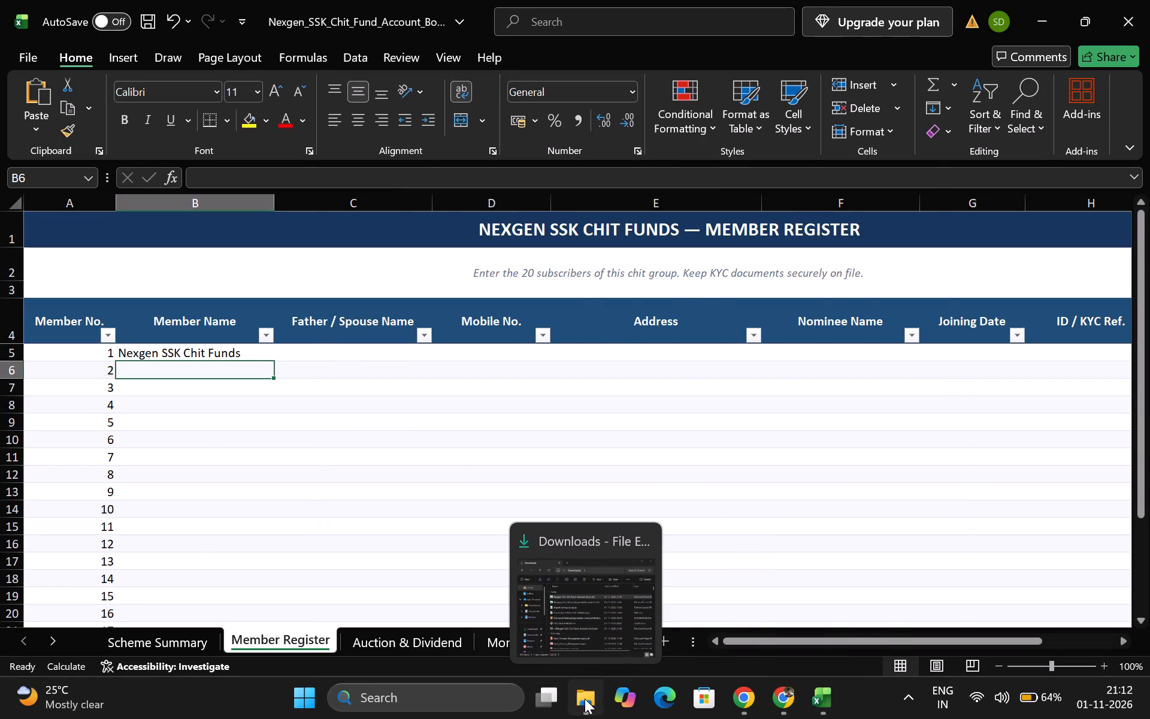
scroll(298, 479, "down", 3)
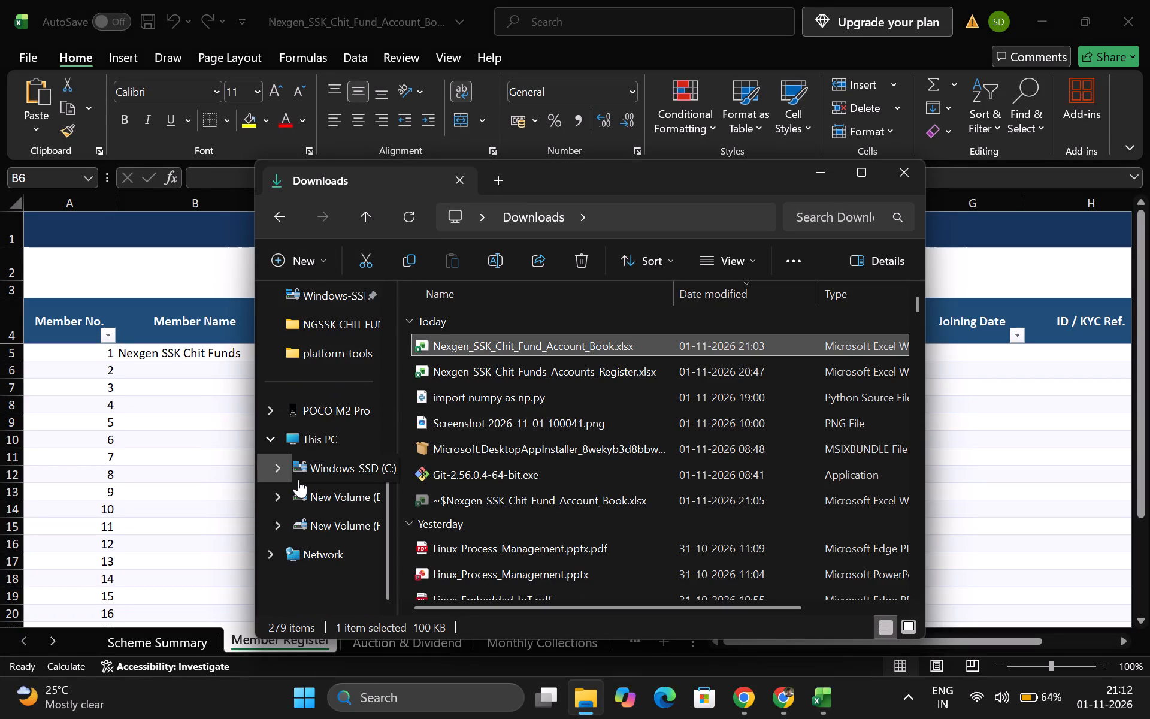
left_click(326, 522)
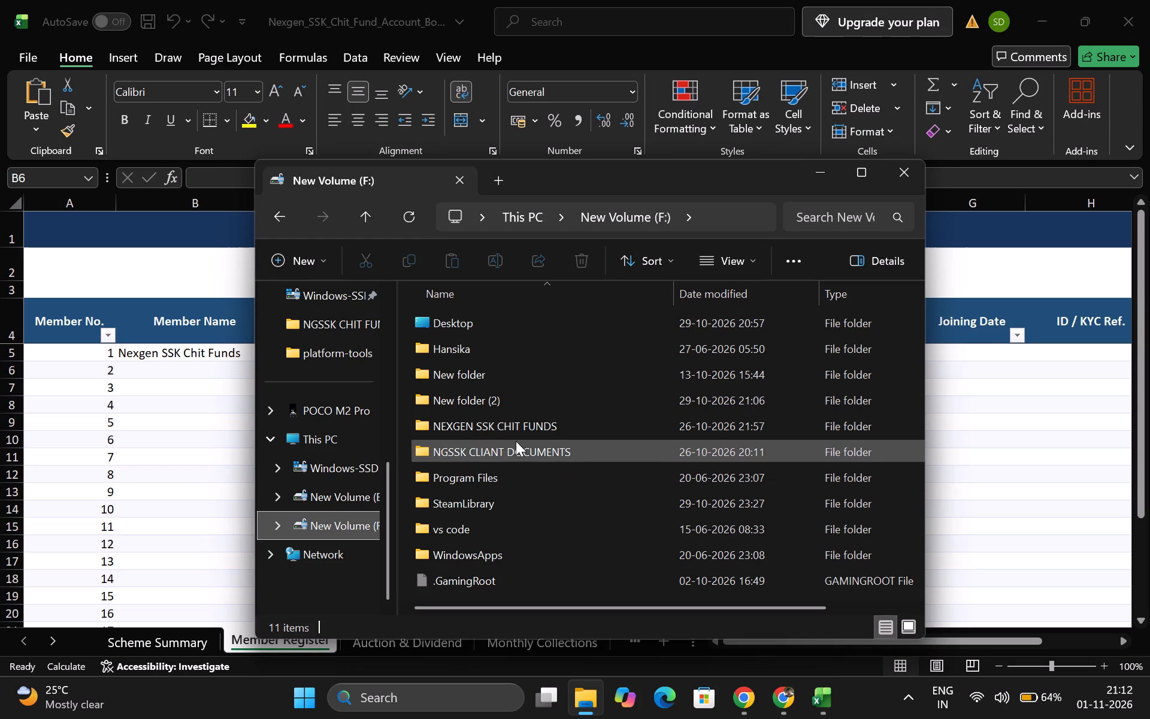
double_click(514, 418)
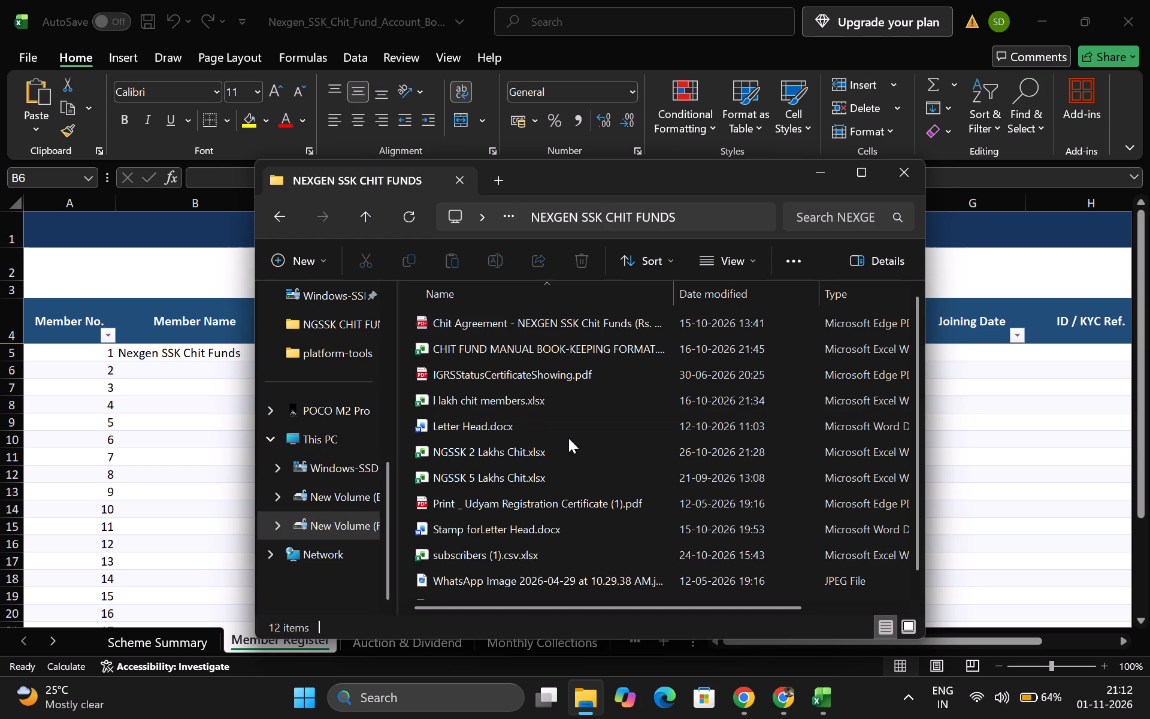
double_click(556, 400)
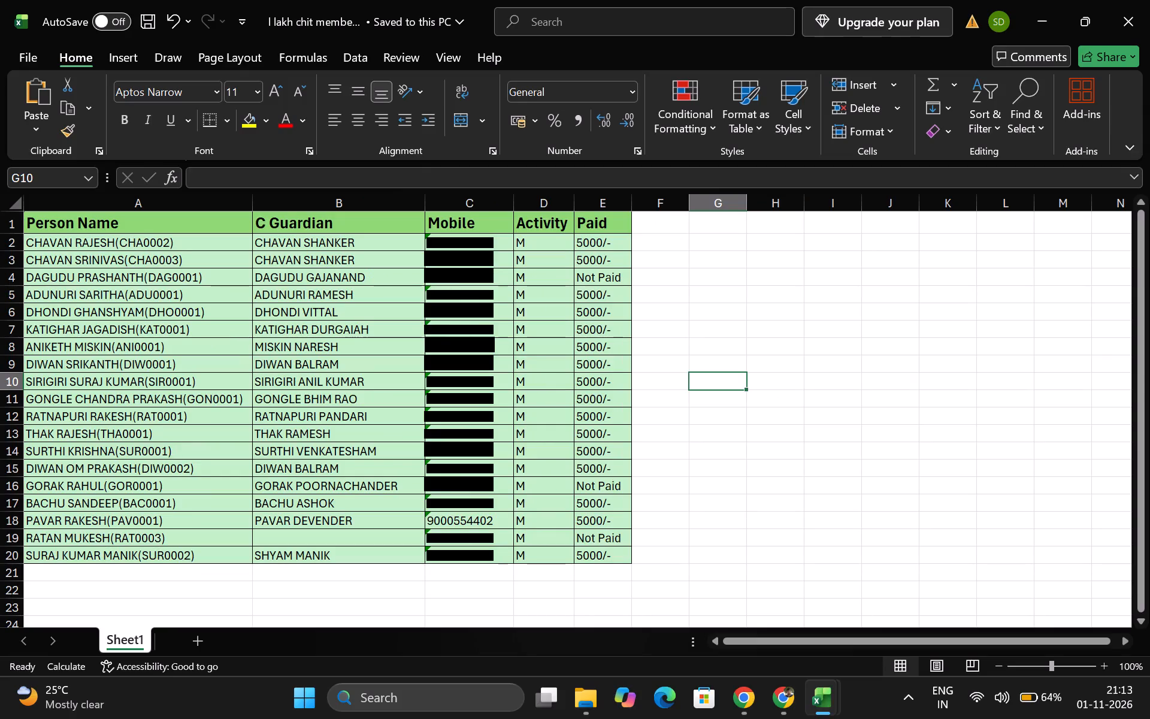
left_click(108, 299)
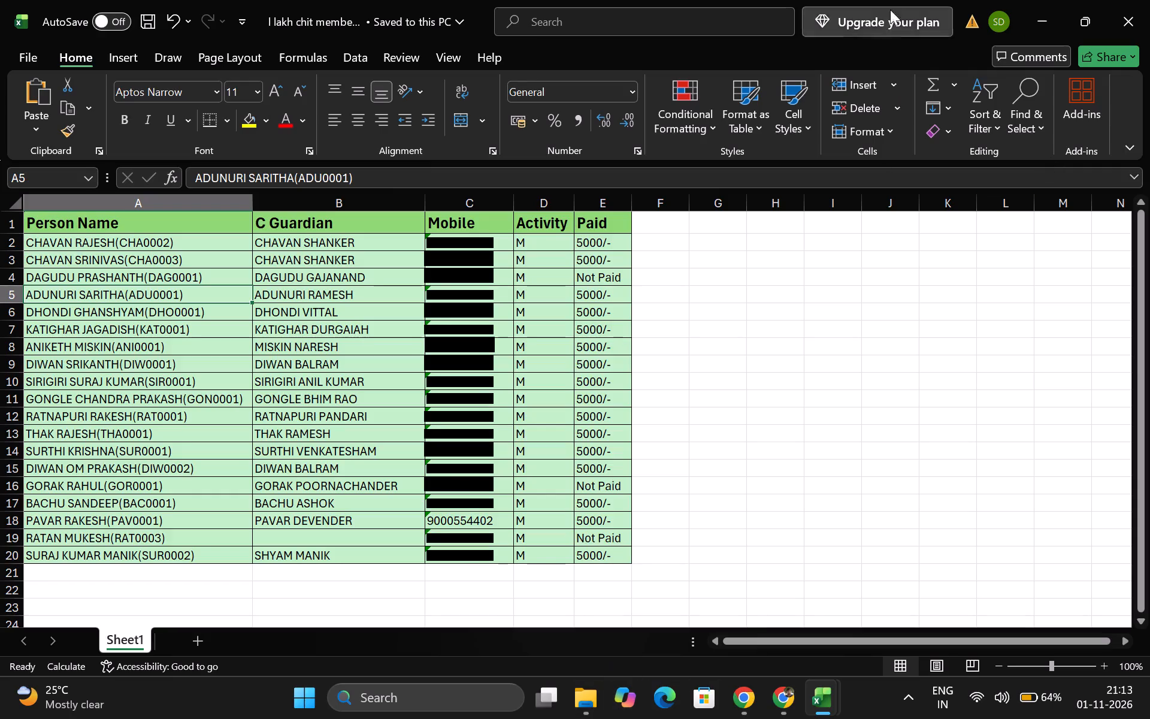
Open the workbook subscribers (1).csv.xlsx from the same NEXGEN SSK CHIT FUNDS folder.
left_click(590, 698)
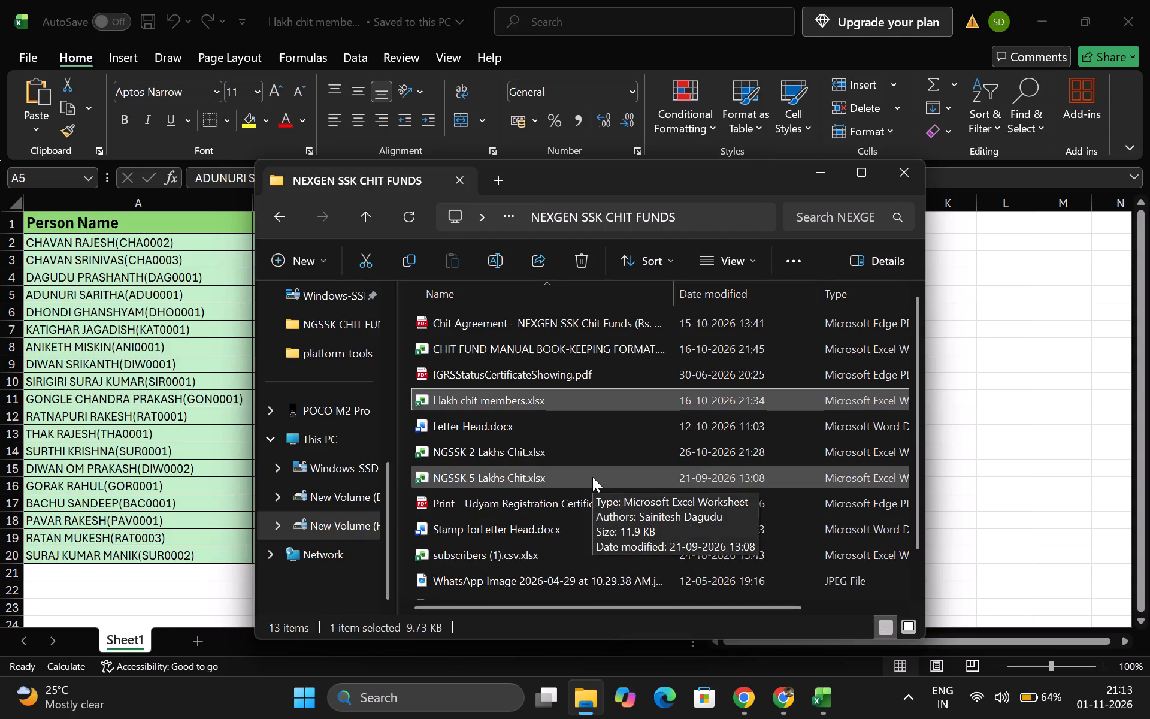
double_click(479, 550)
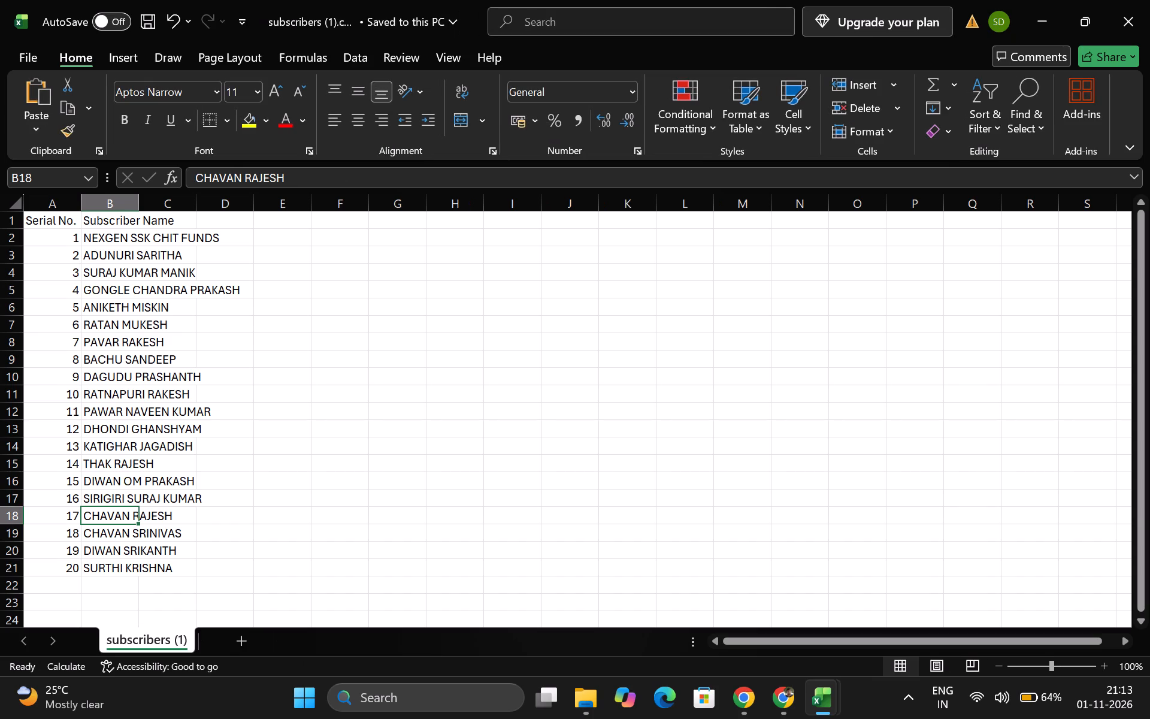
scroll(483, 495, "up", 1)
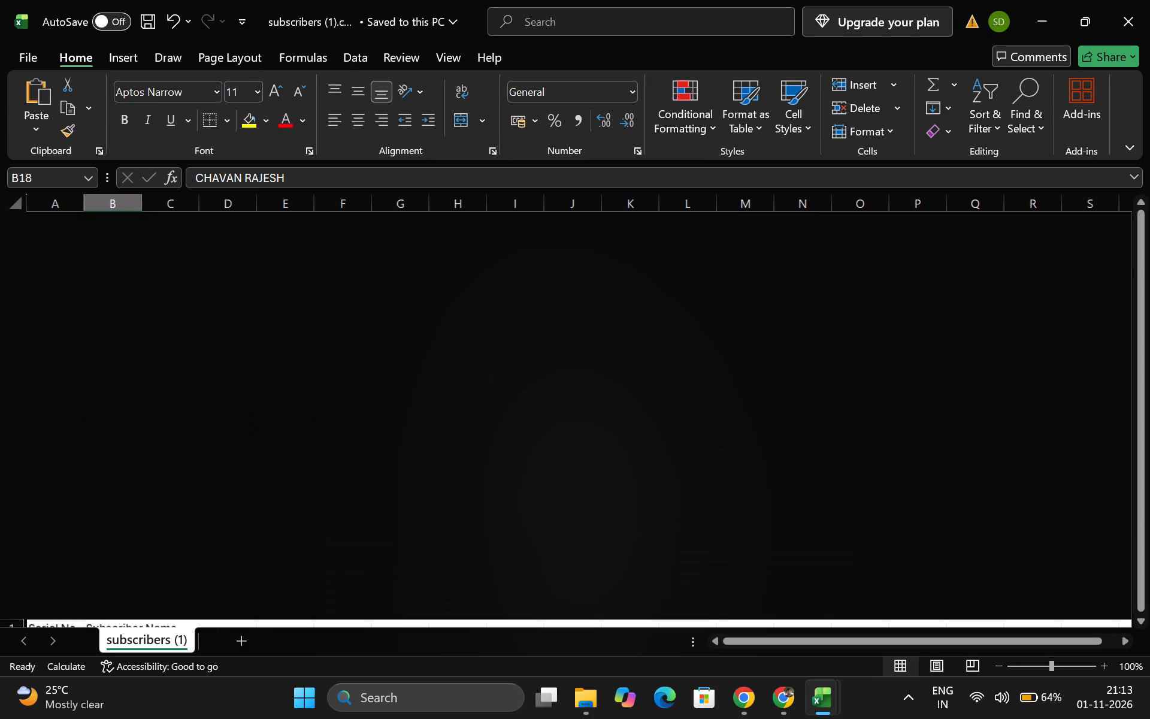
scroll(483, 495, "down", 1)
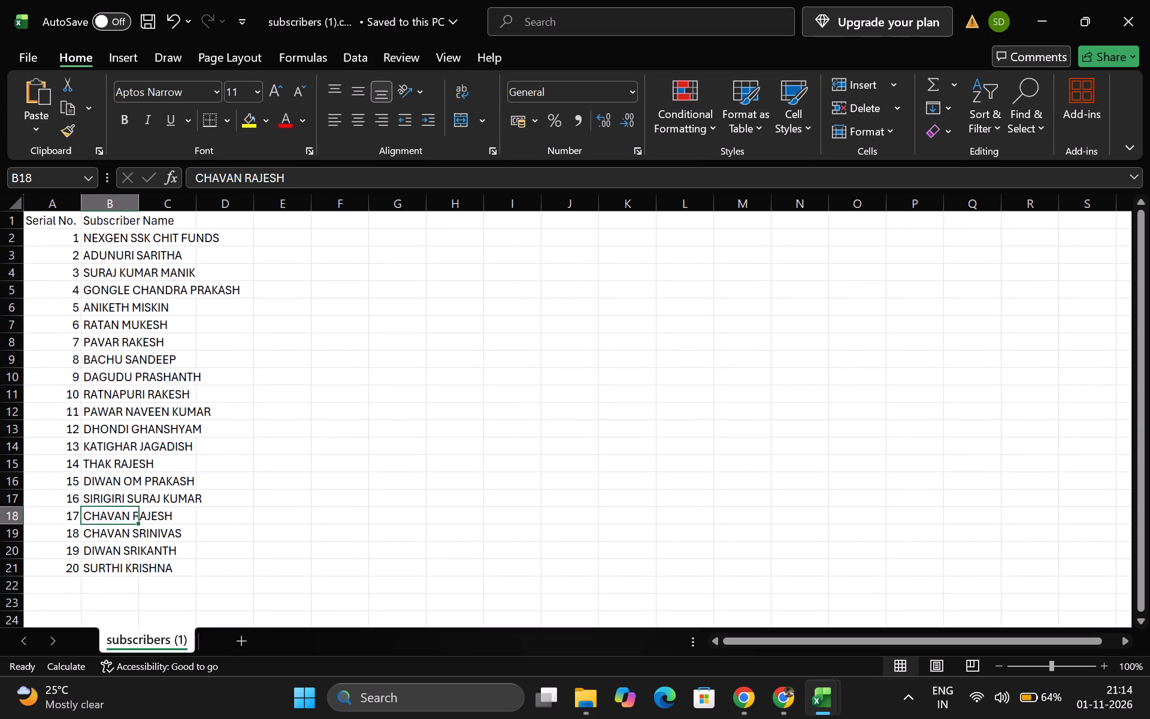
Copy all 20 subscriber names in B2:B21 into the Member Name column of the account book's Member Register, starting at B5.
left_click(91, 255)
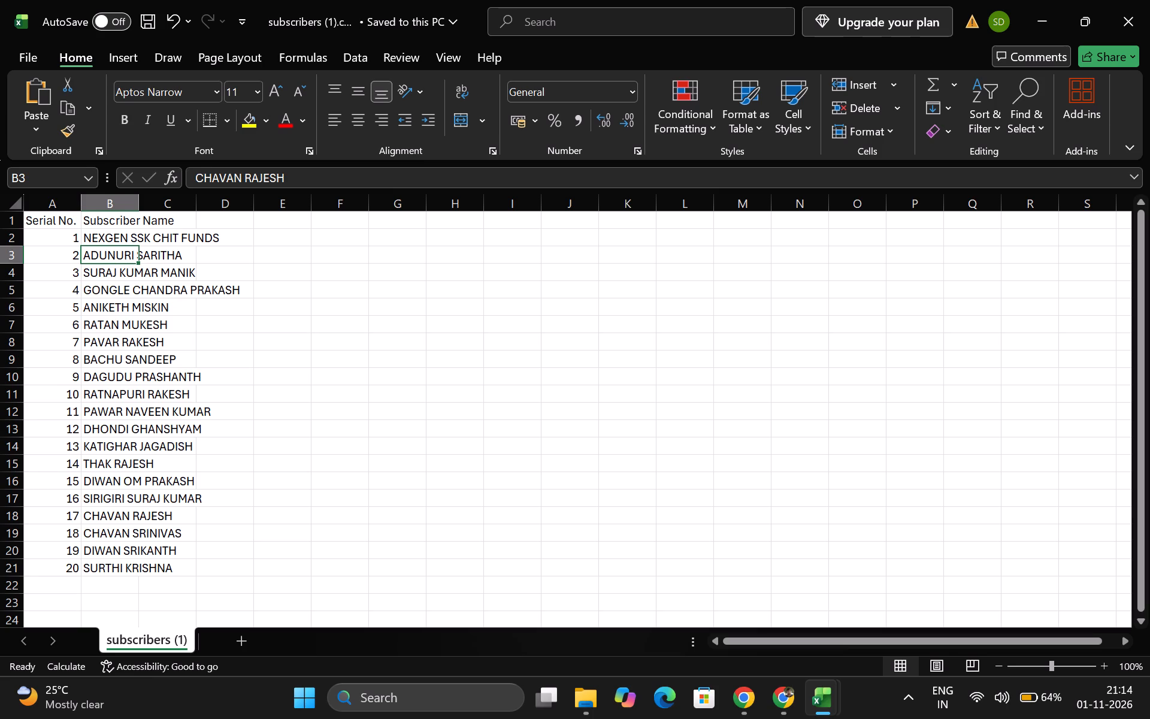
left_click(102, 238)
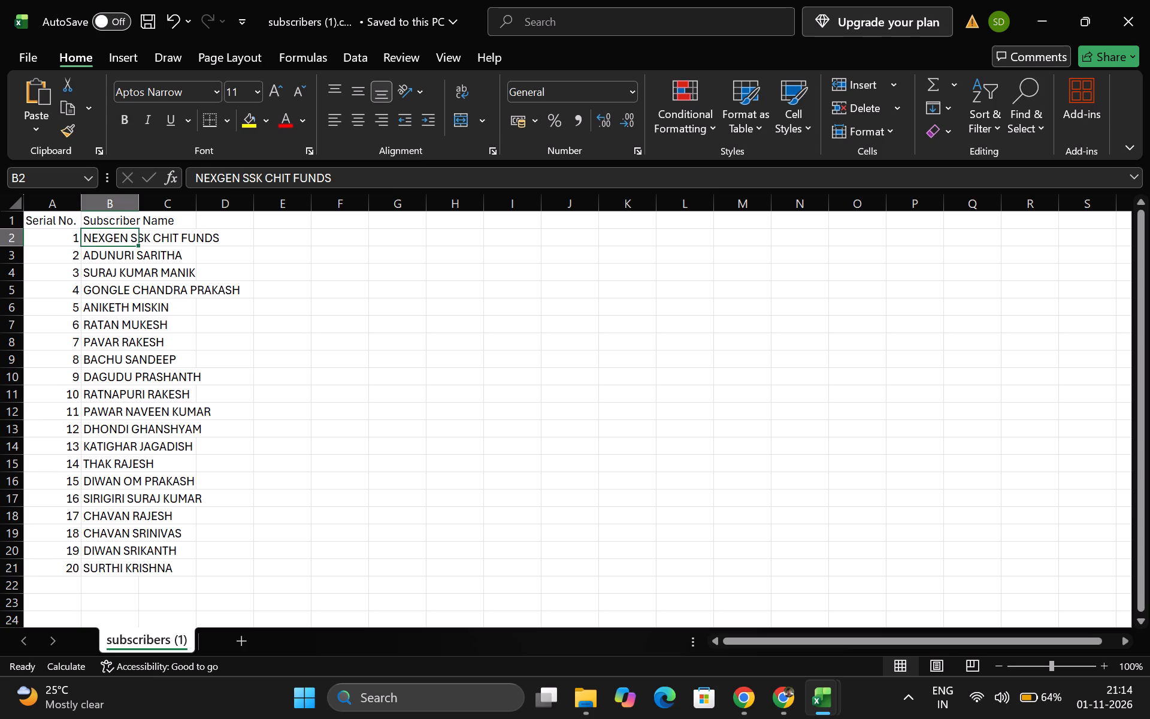
key("shift+Down")
key("shift+Down")
key("shift+Down")
key("shift+Down")
key("shift+Down")
key("shift+Down")
key("shift+Down")
key("shift+Down")
key("shift+Down")
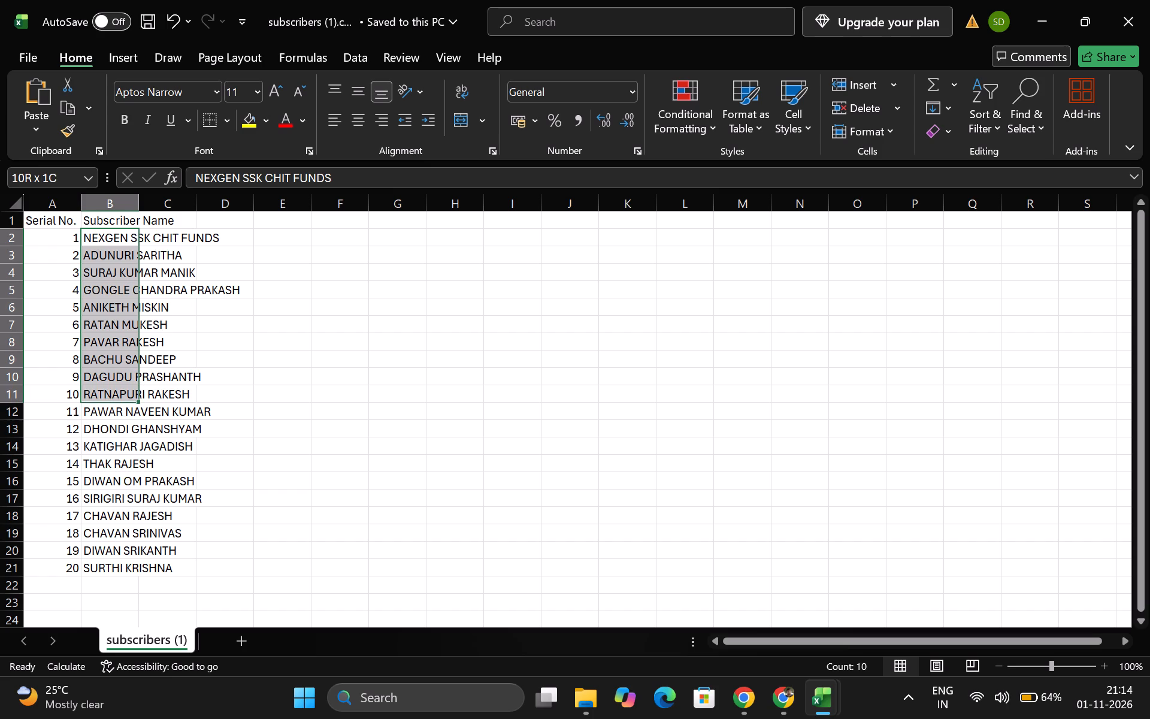
key("shift+Down")
key("shift+Down")
key("shift+Down")
key("shift+Down")
key("shift+Down")
key("shift+Down")
key("shift+Down")
key("shift+Down")
key("shift+Down")
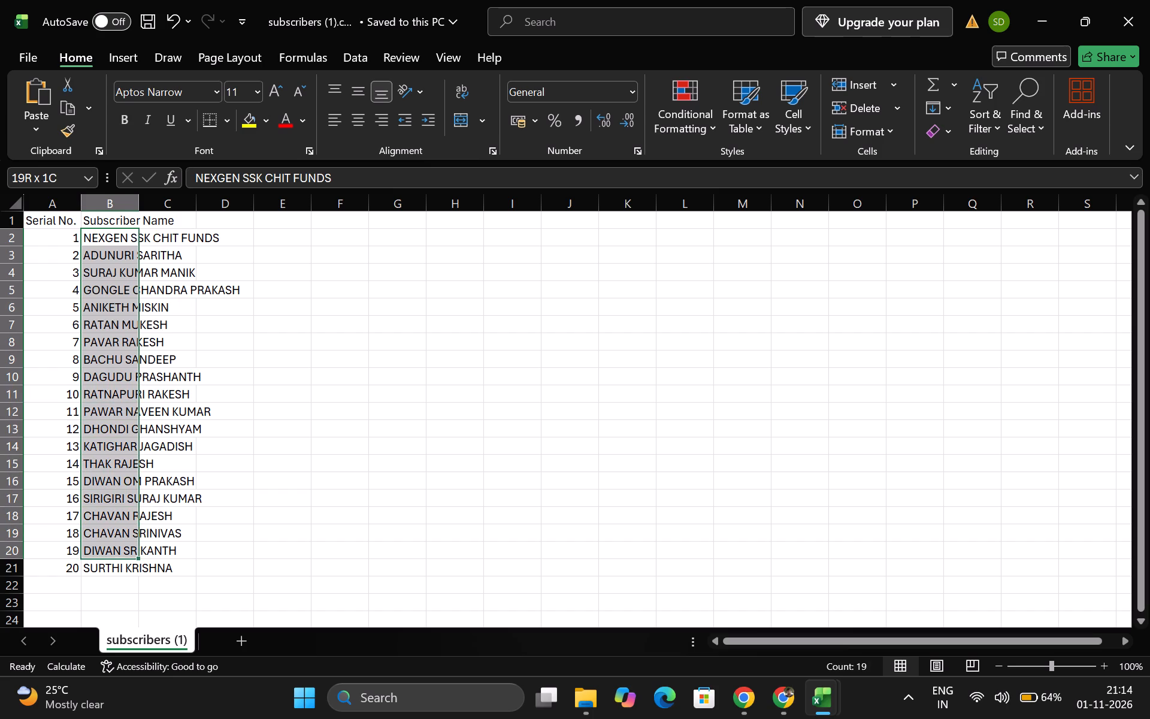
key("shift+Down")
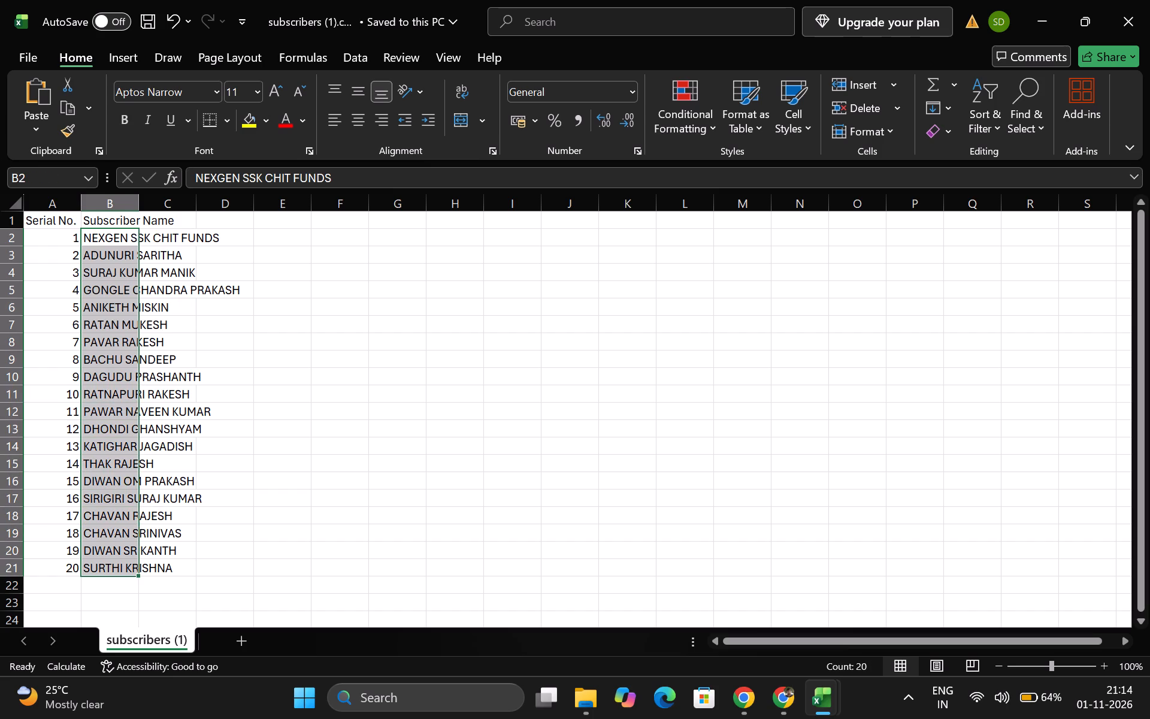
key("ctrl+c")
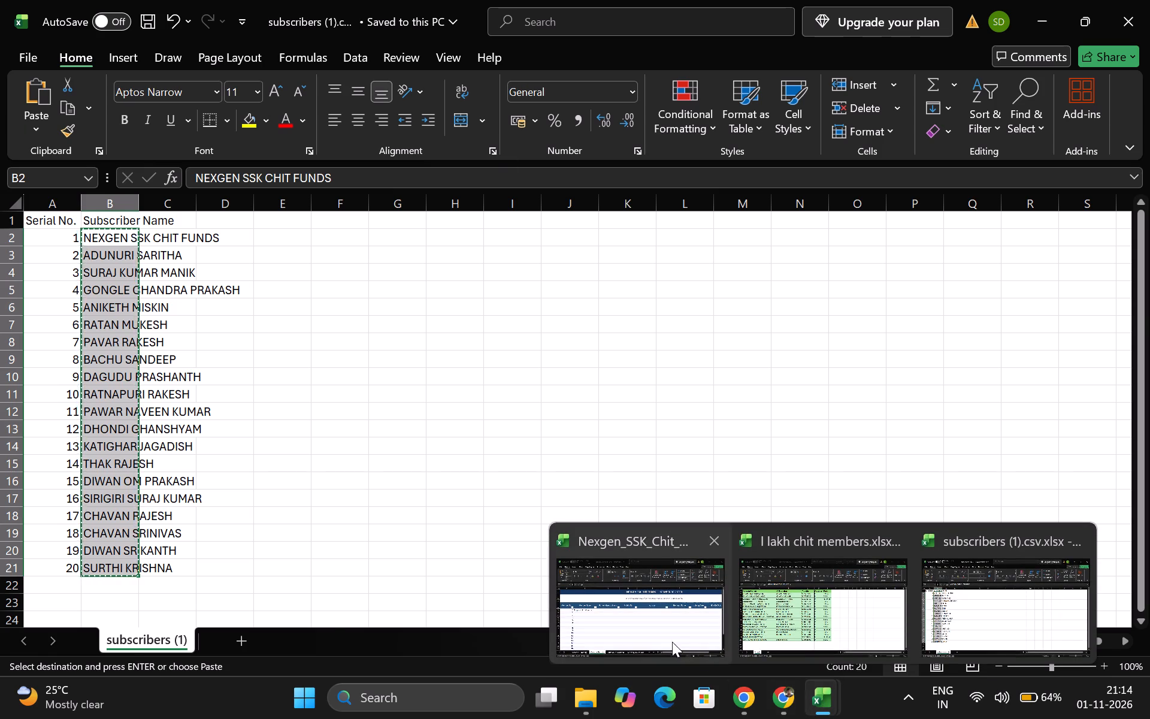
left_click(649, 629)
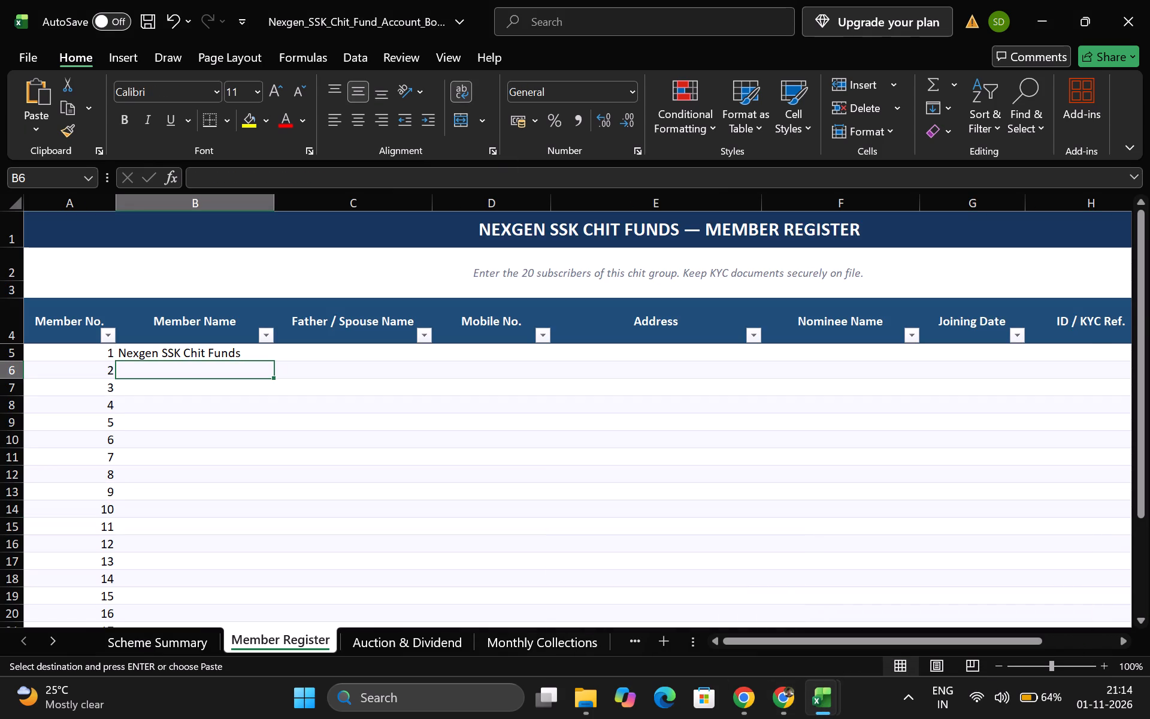
left_click(188, 357)
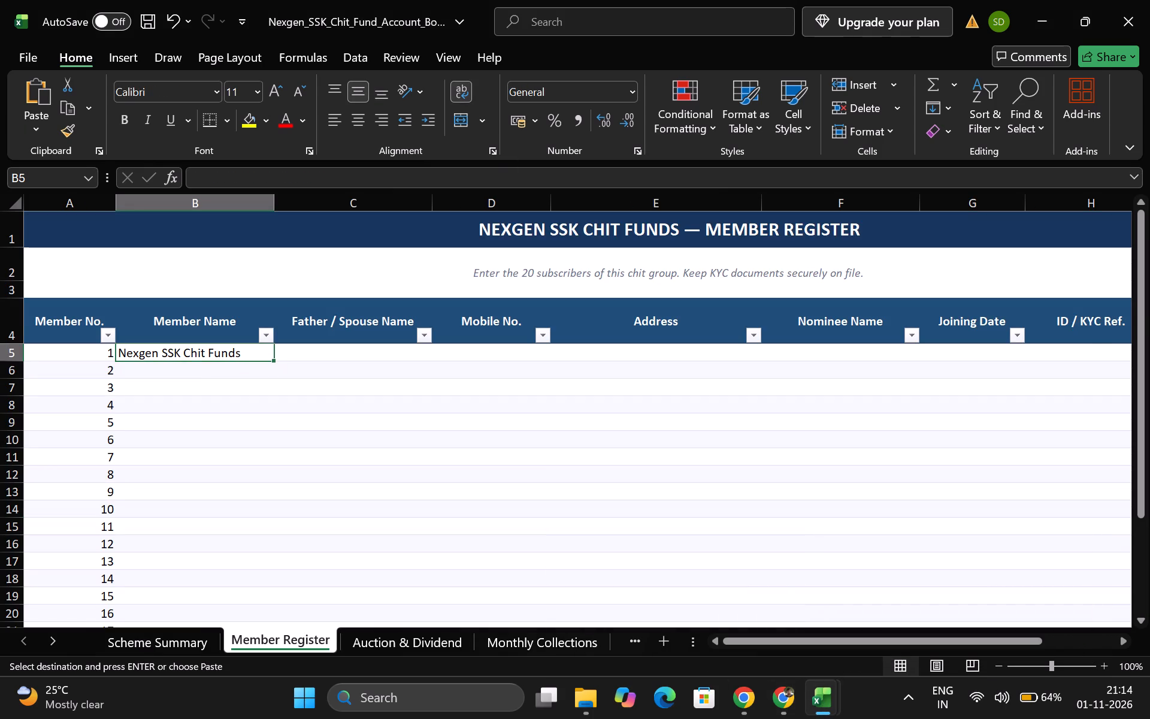
key("ctrl+v")
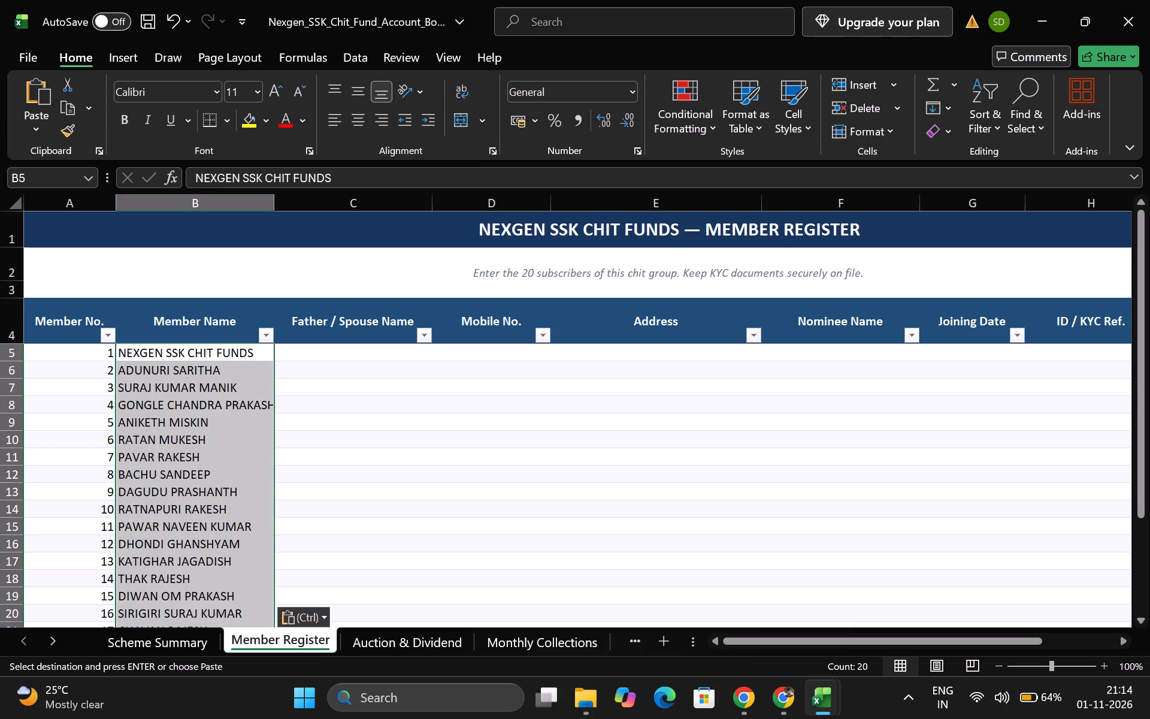
left_click(474, 458)
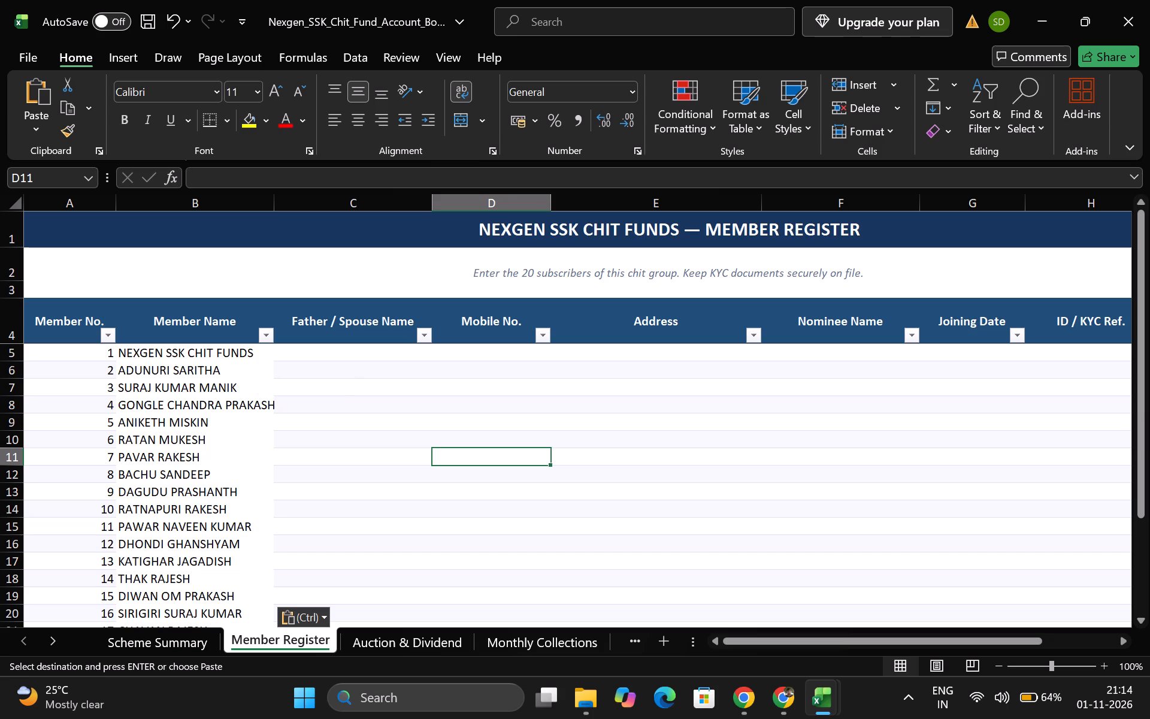
left_click(498, 357)
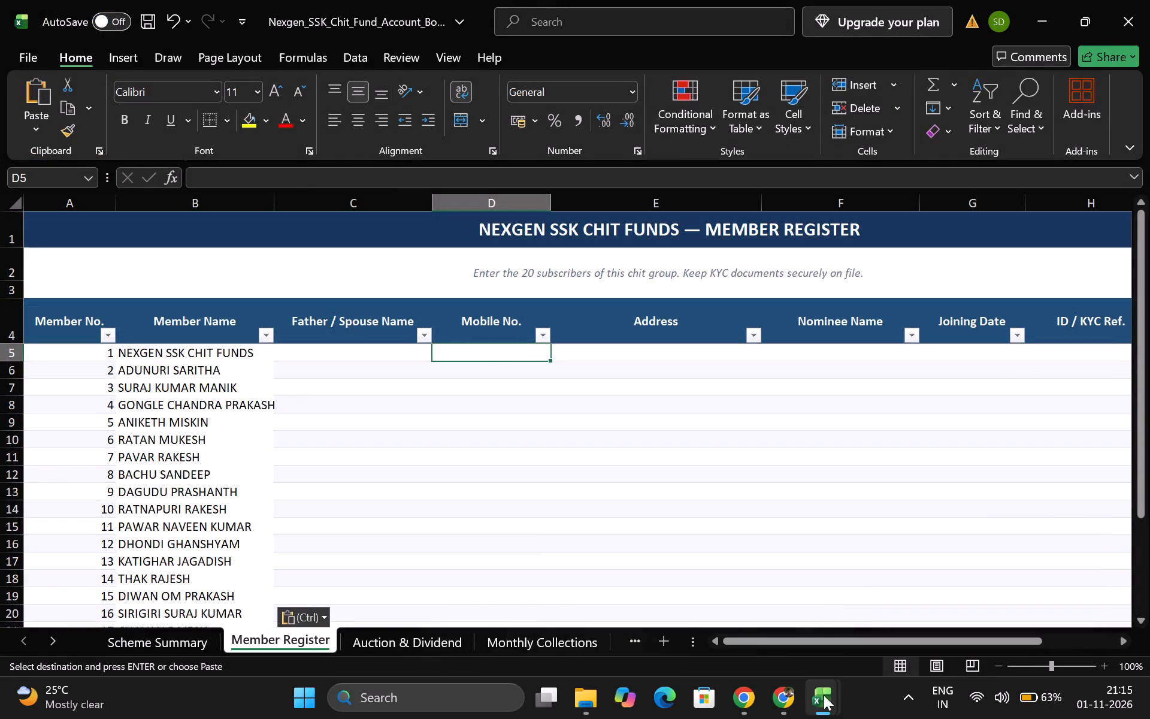
Copy the guardian name from B2 of the I lakh chit members workbook into the Father / Spouse Name cells C21 and C22 of the Member Register.
left_click(829, 604)
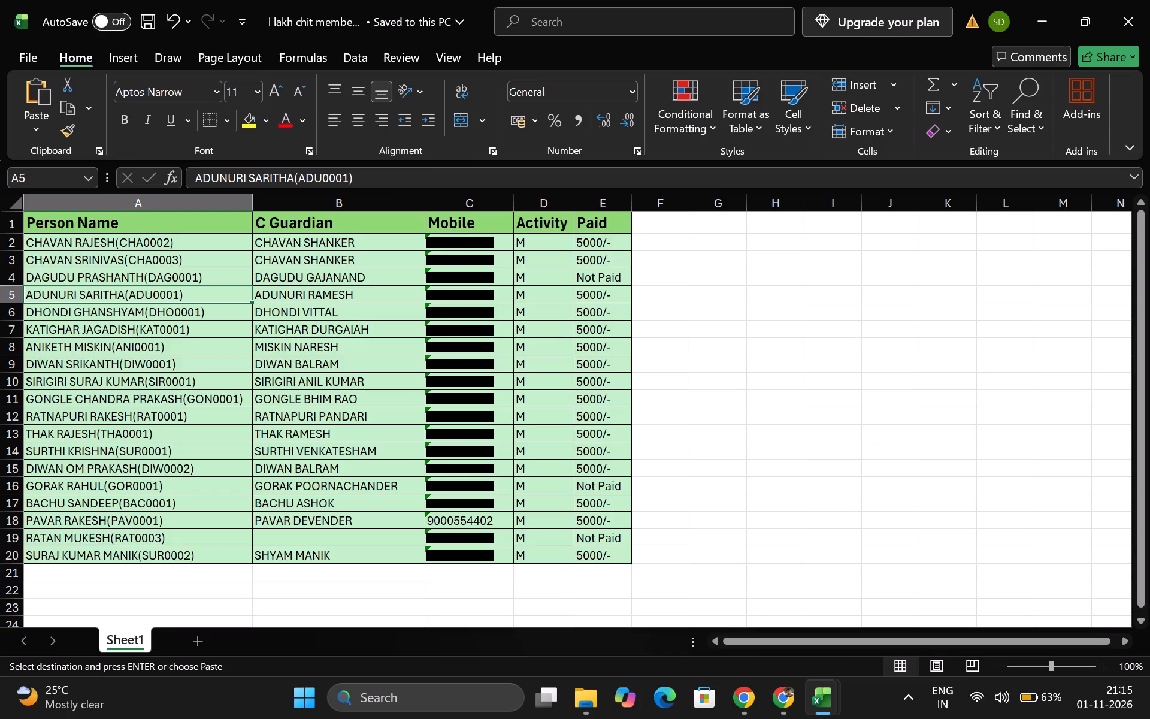
left_click(307, 247)
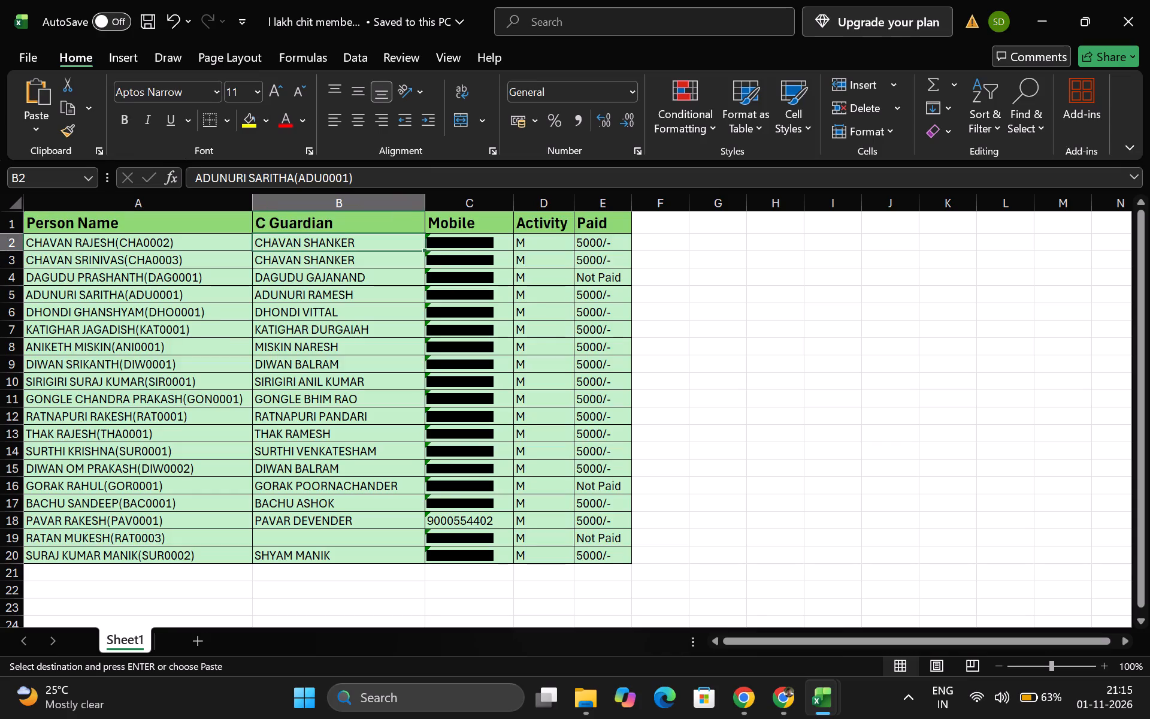
key("ctrl+c")
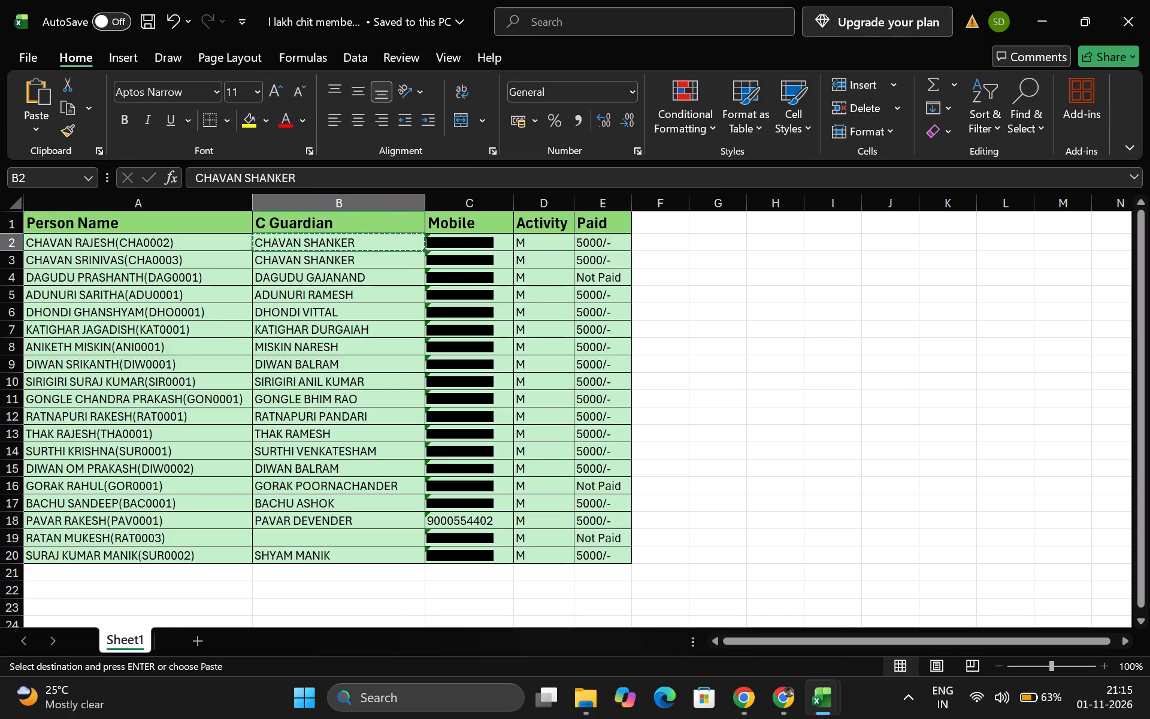
key("ctrl+Tab")
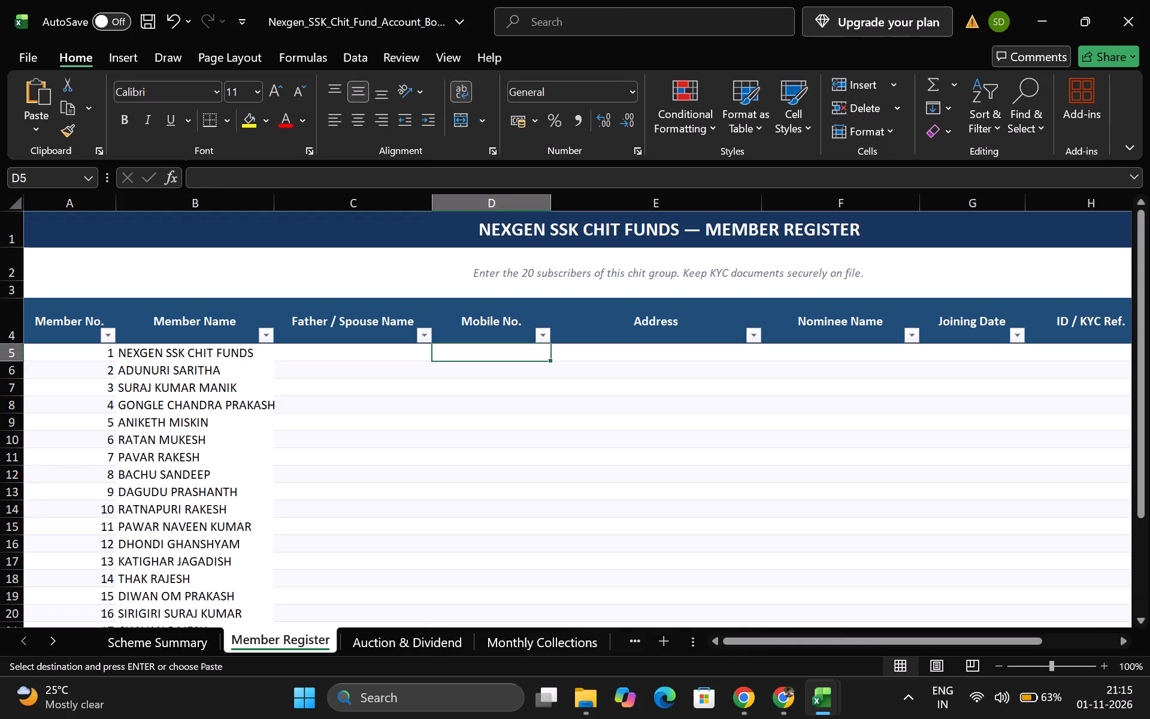
scroll(323, 414, "down", 1)
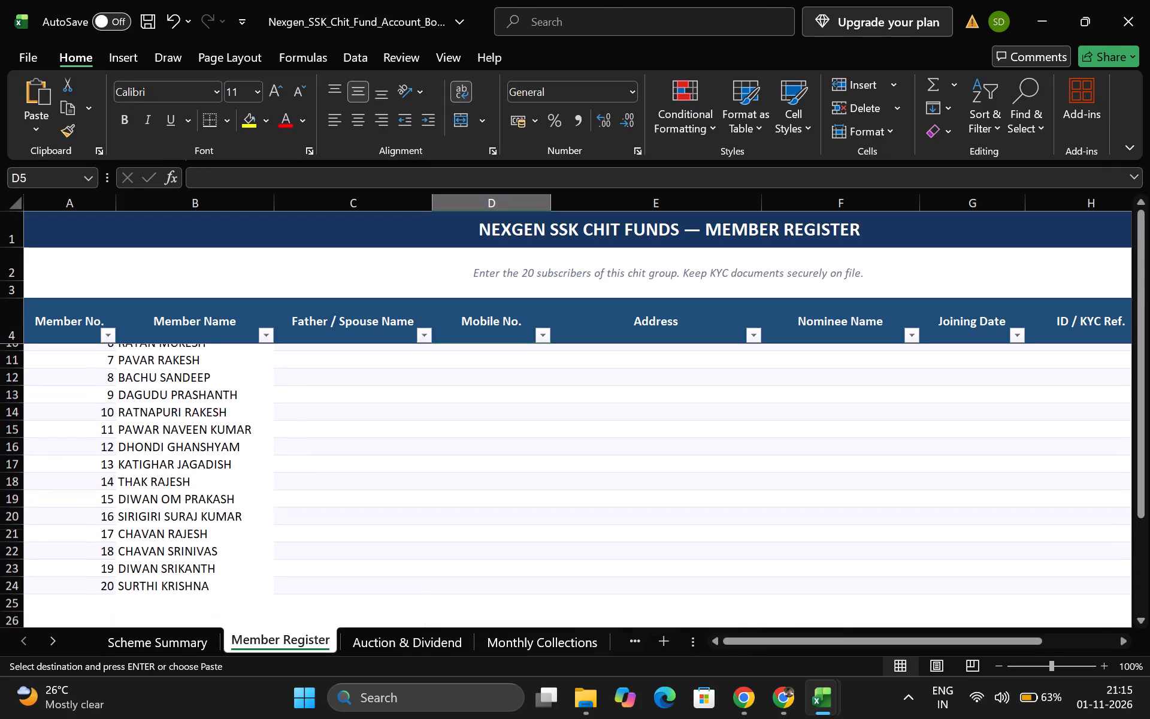
scroll(323, 414, "down", 1)
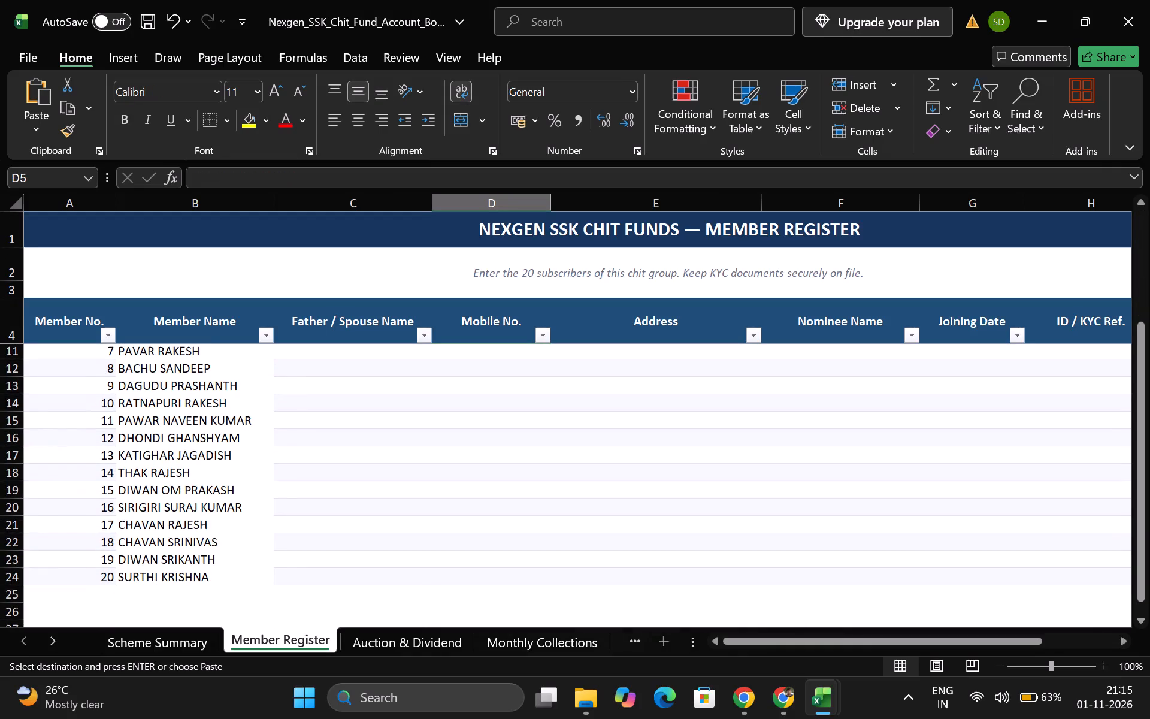
left_click(331, 527)
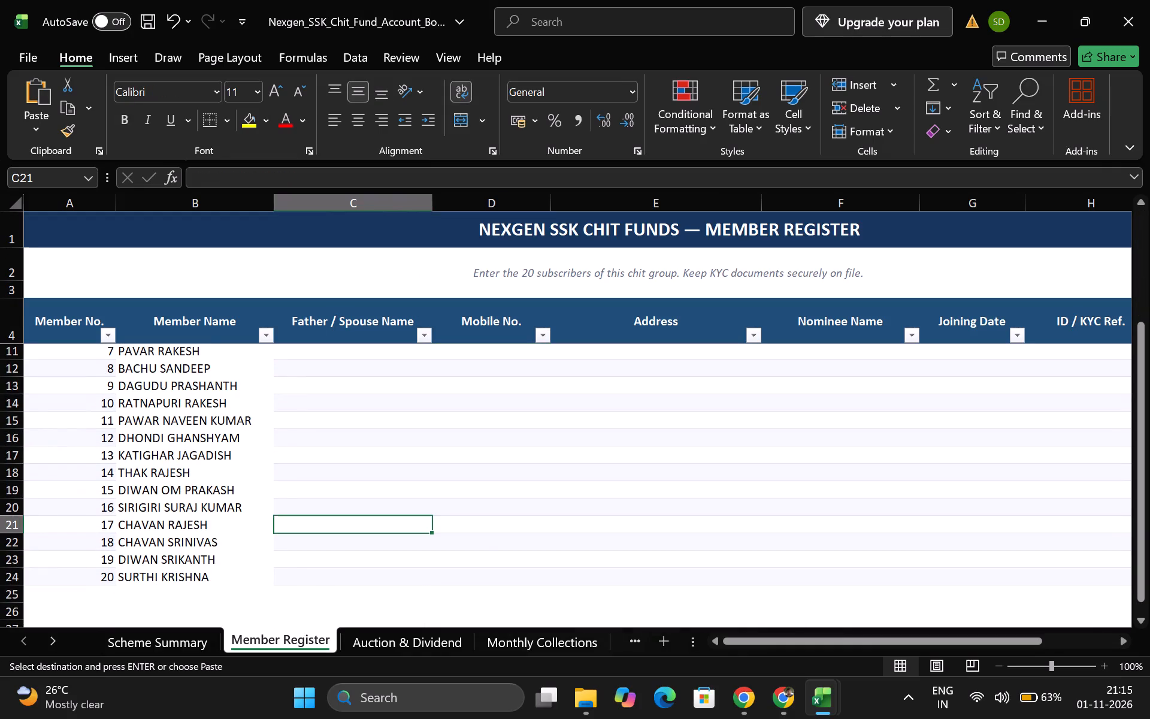
key("ctrl+v")
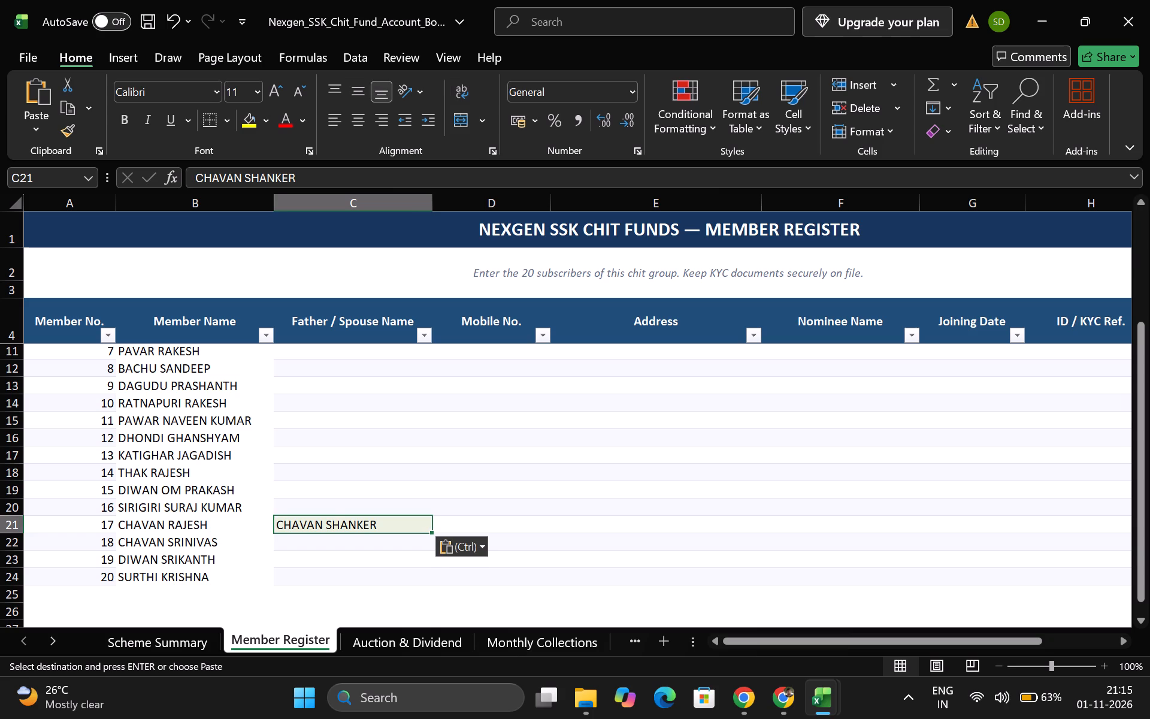
key("Down")
key("ctrl+v")
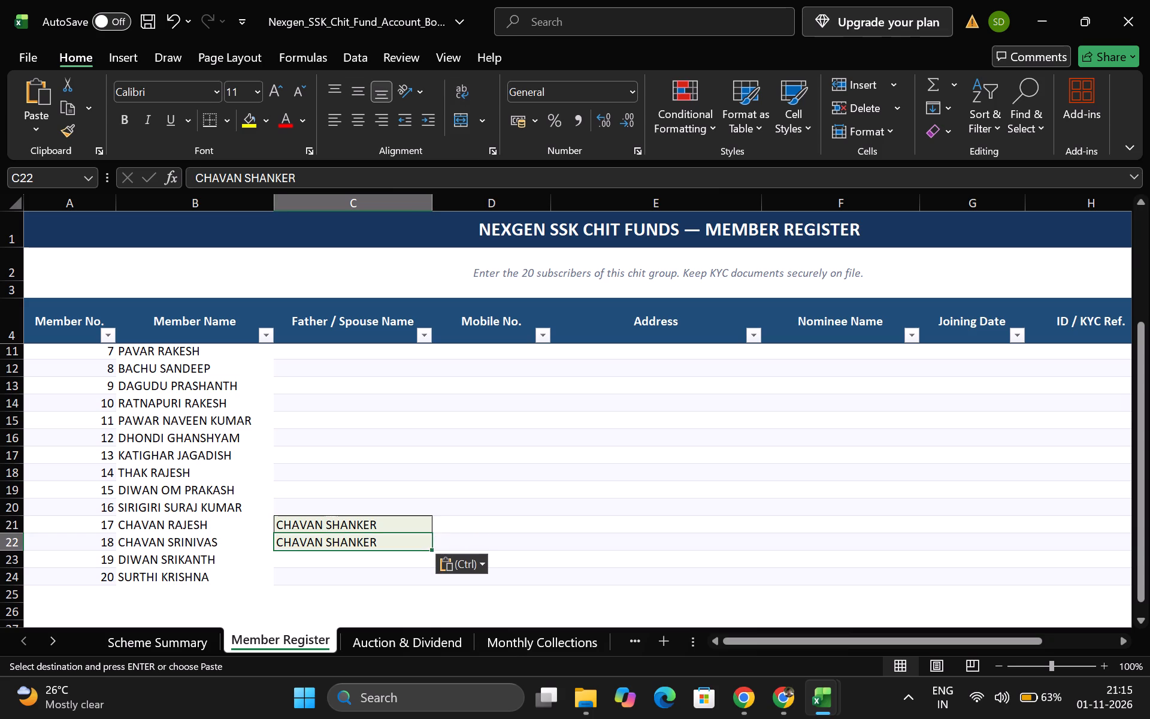
left_click(518, 504)
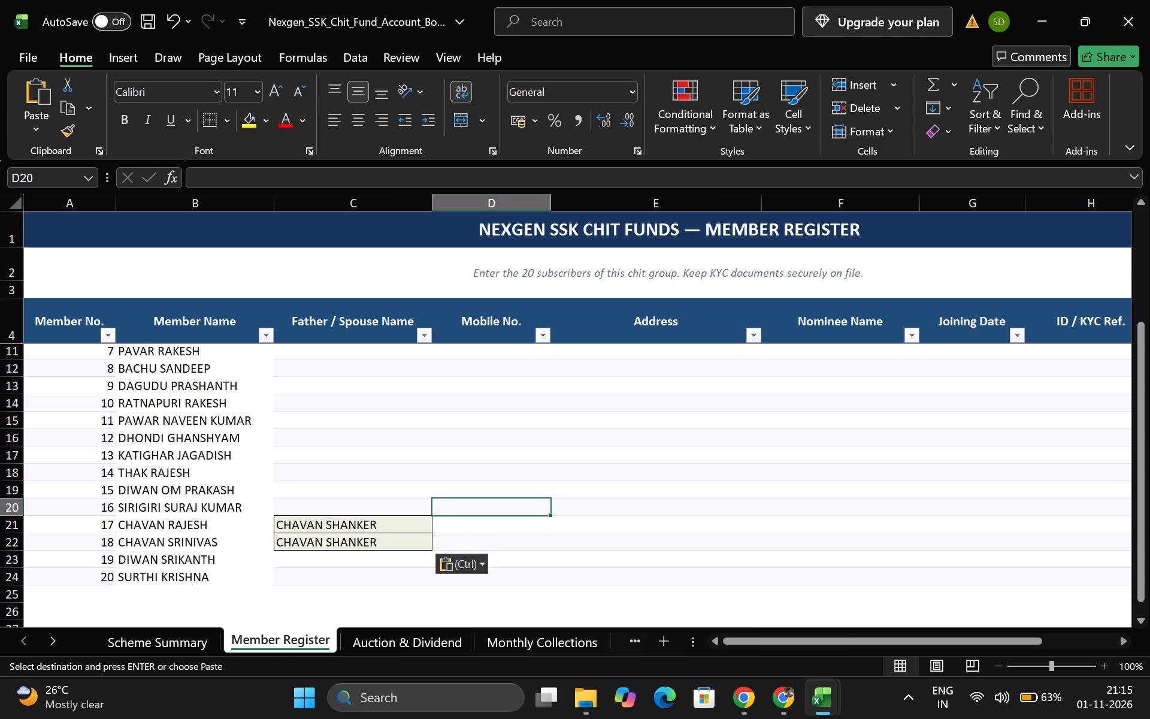
left_click(601, 557)
left_click(537, 464)
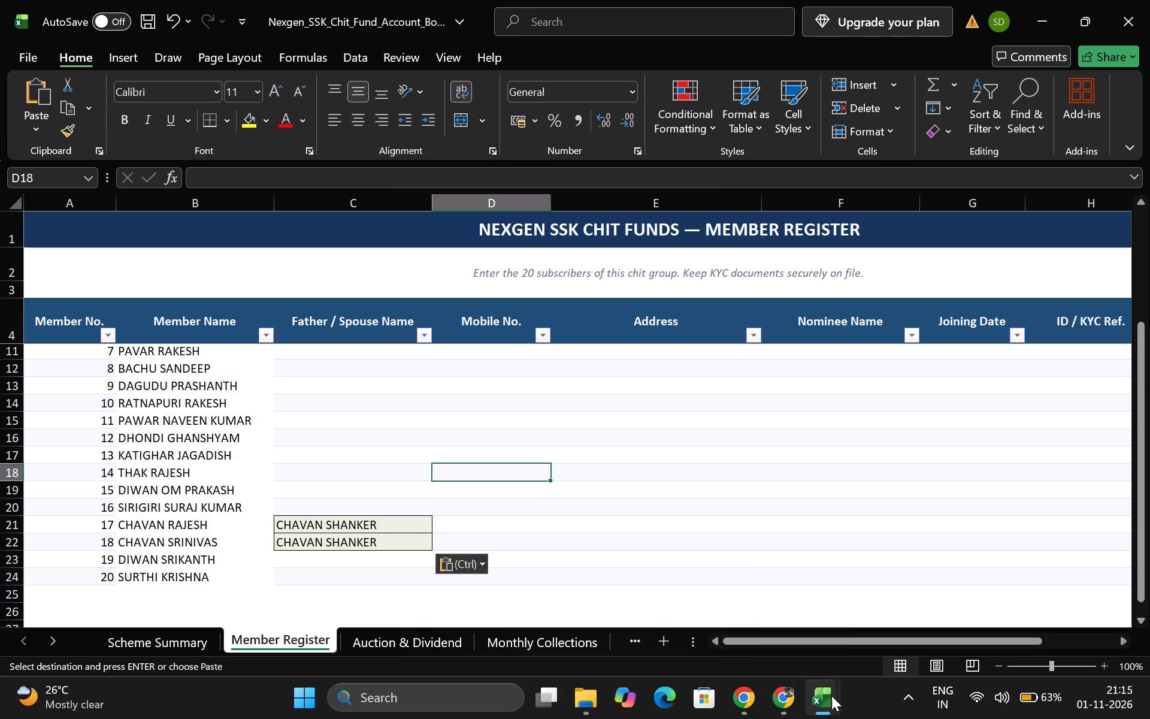
Copy the guardian name from B20 of the I lakh chit members workbook into Father / Spouse Name cell C7 of the Member Register.
left_click(851, 634)
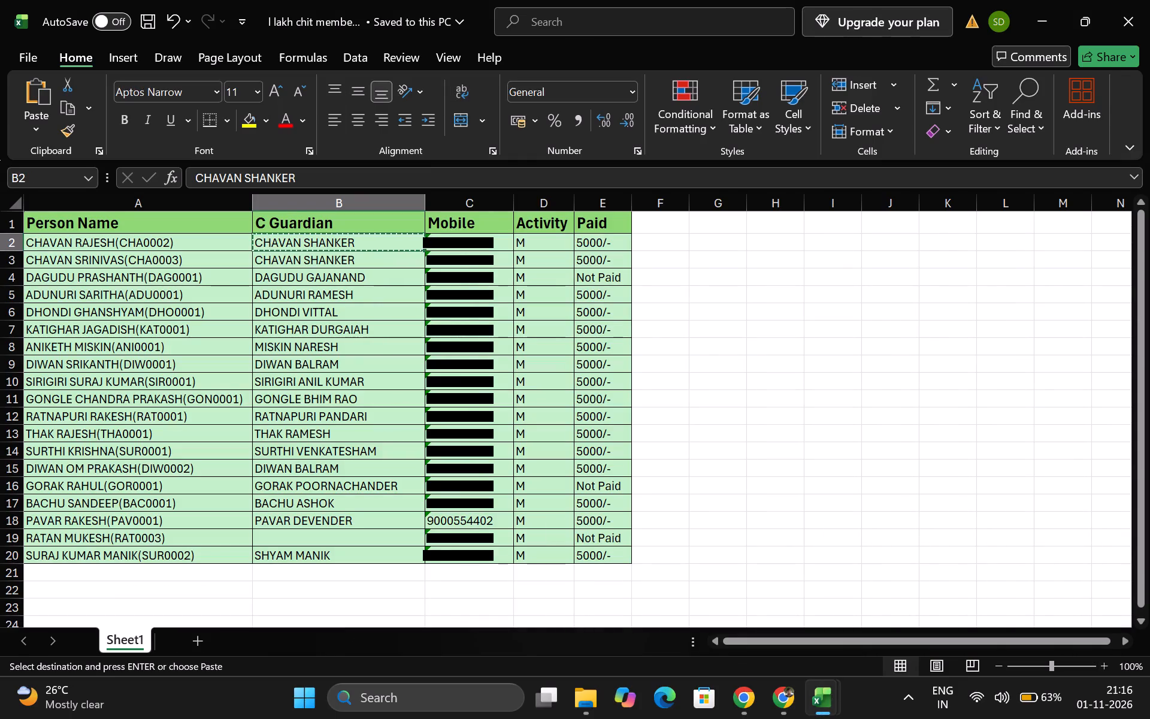
left_click(327, 524)
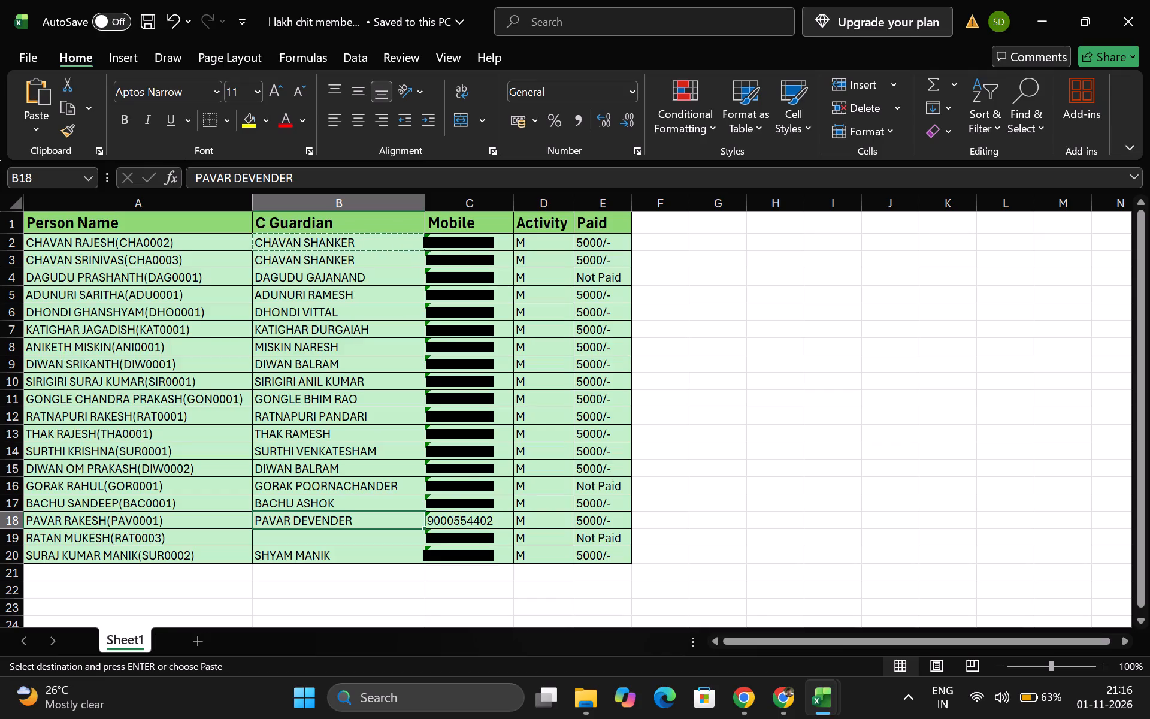
left_click(293, 560)
key("ctrl+c")
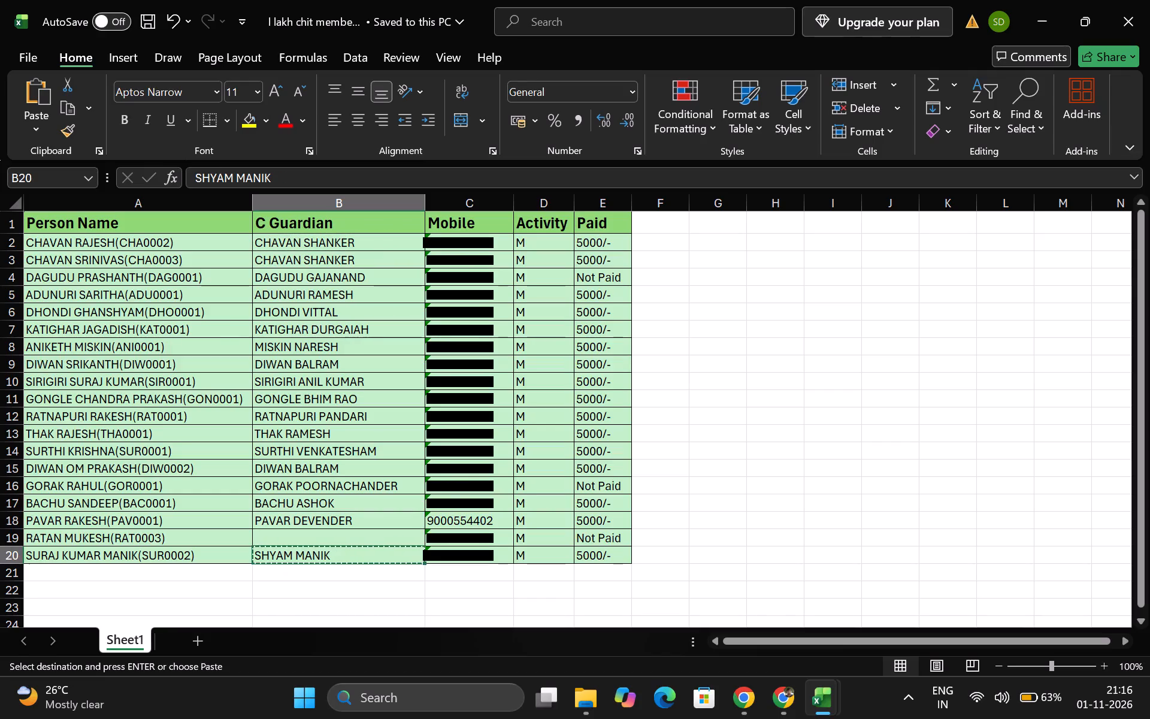
key("ctrl+Tab")
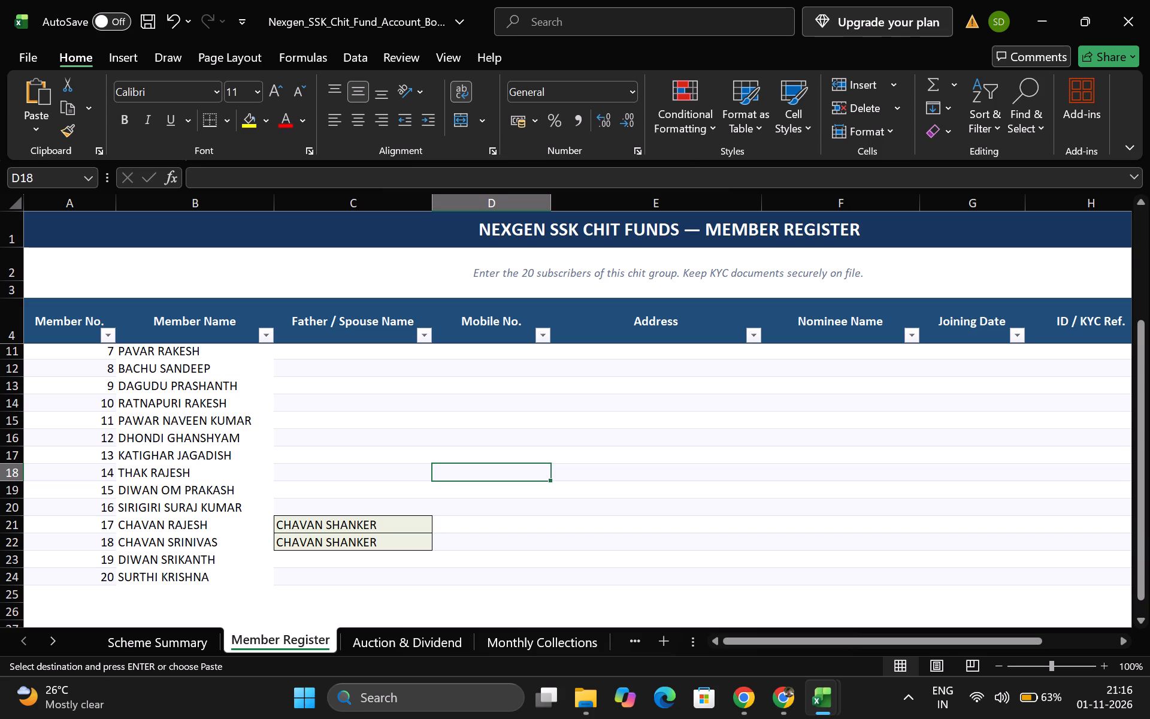
scroll(314, 404, "up", 1)
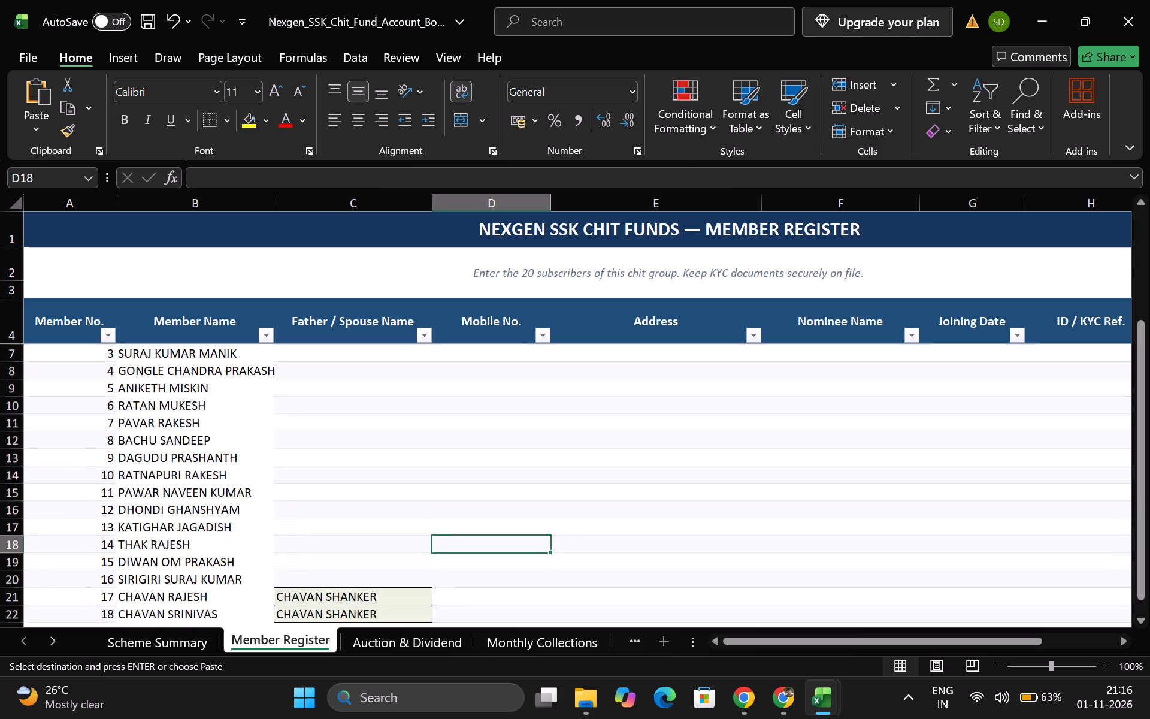
scroll(314, 404, "up", 1)
left_click(317, 383)
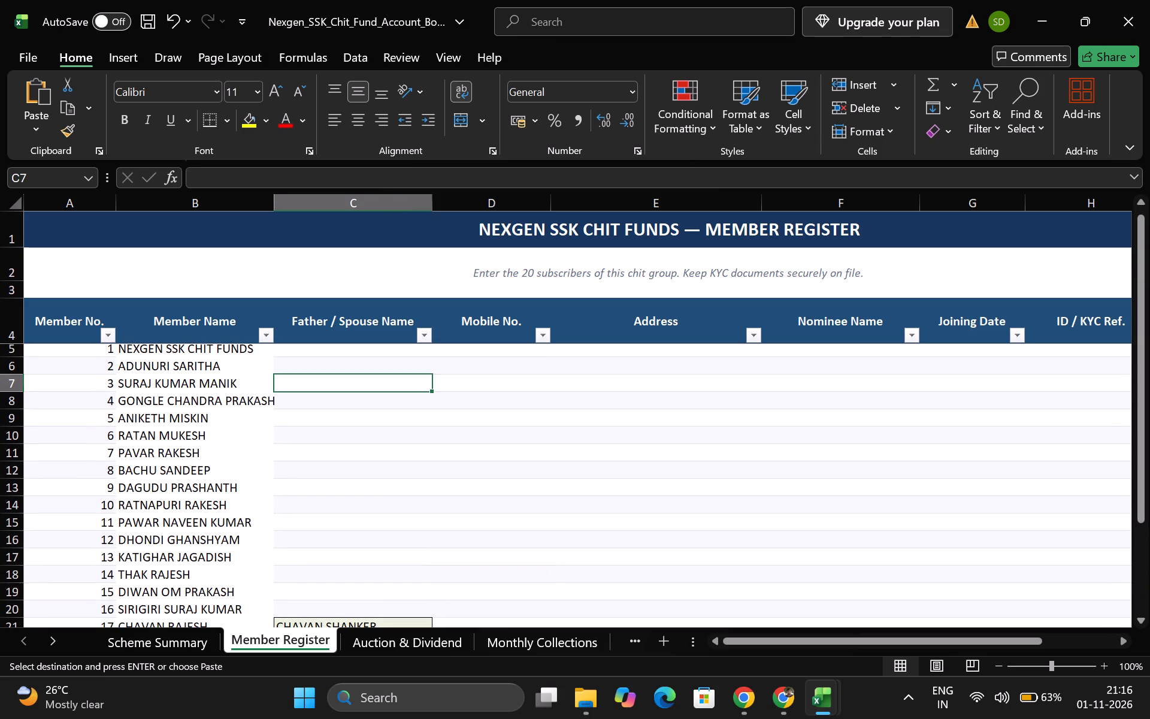
key("ctrl+v")
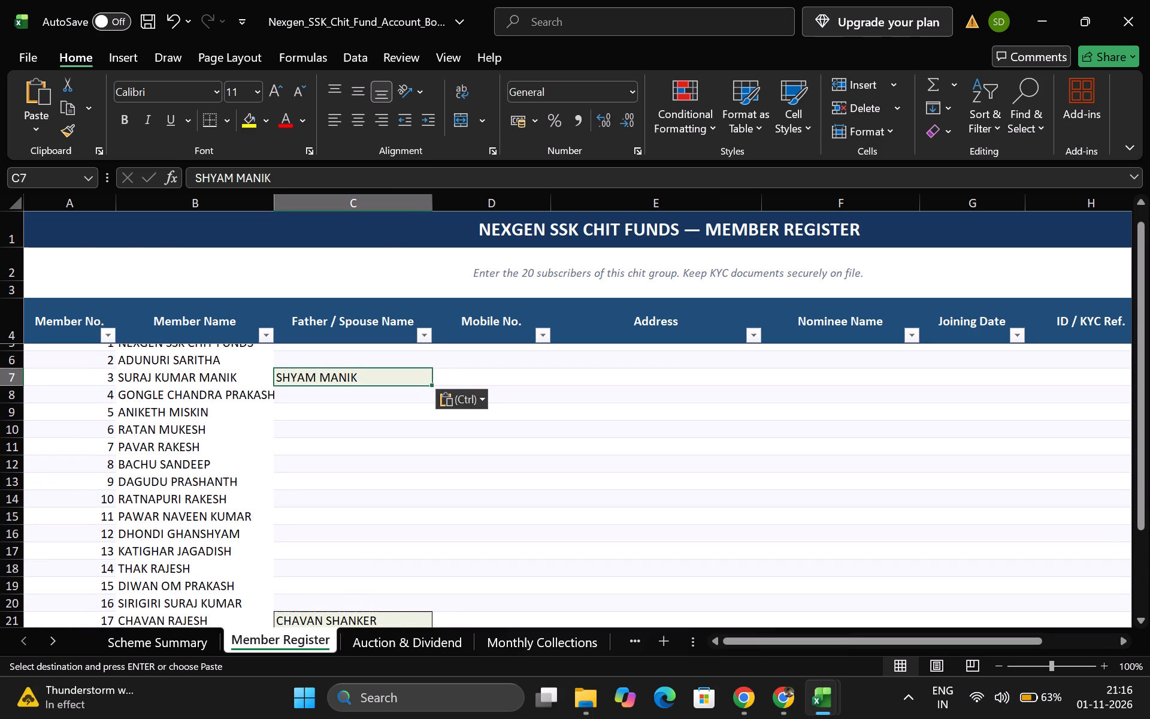
Copy the guardian name from B18 of the I lakh chit members workbook into cell C11 of the Member Register, for member 7.
key("ctrl+Tab")
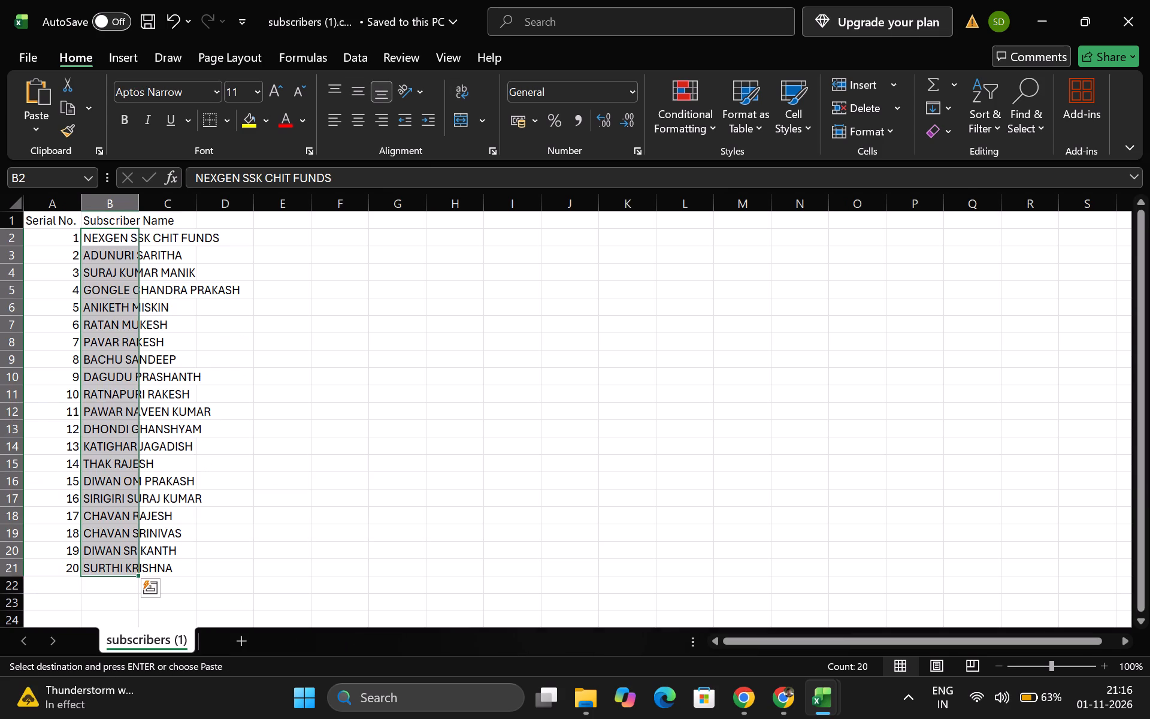
key("ctrl+Tab")
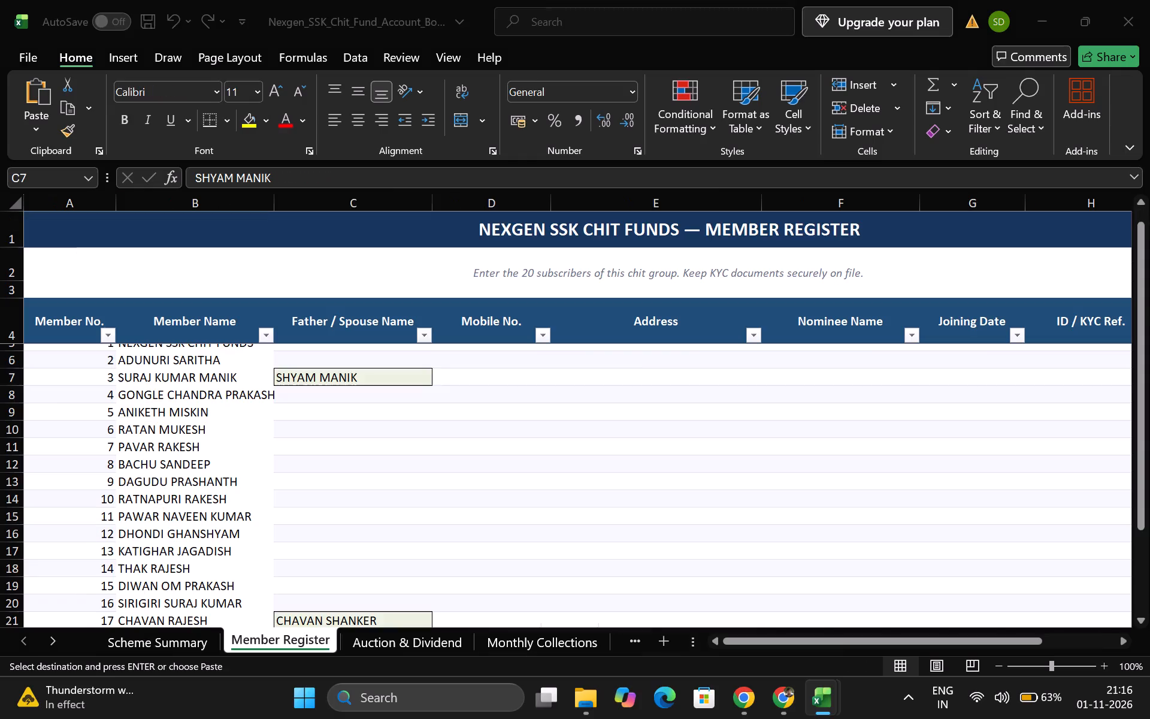
key("ctrl+Tab")
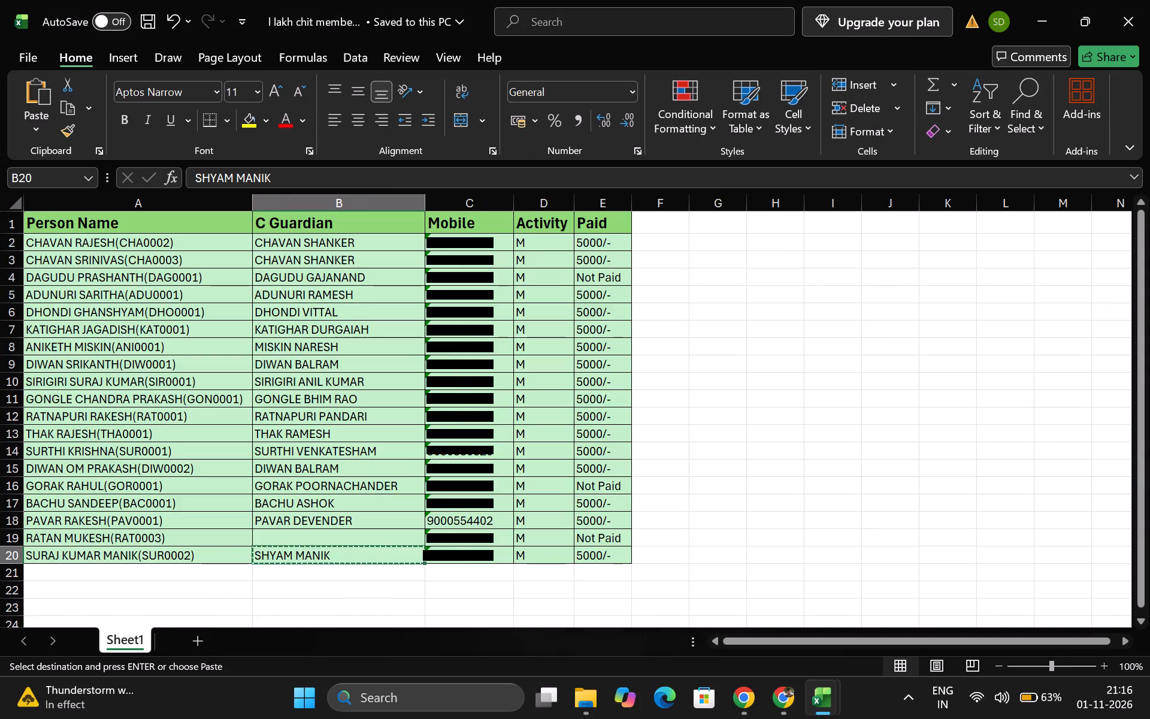
left_click(320, 525)
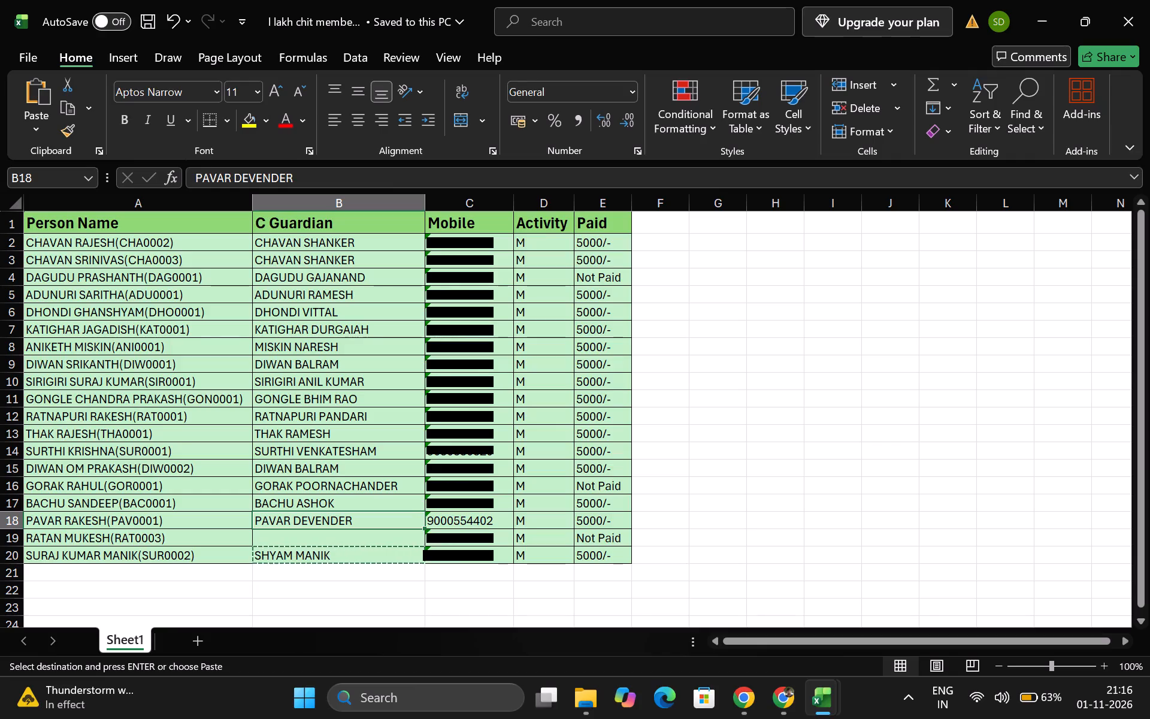
key("ctrl+c")
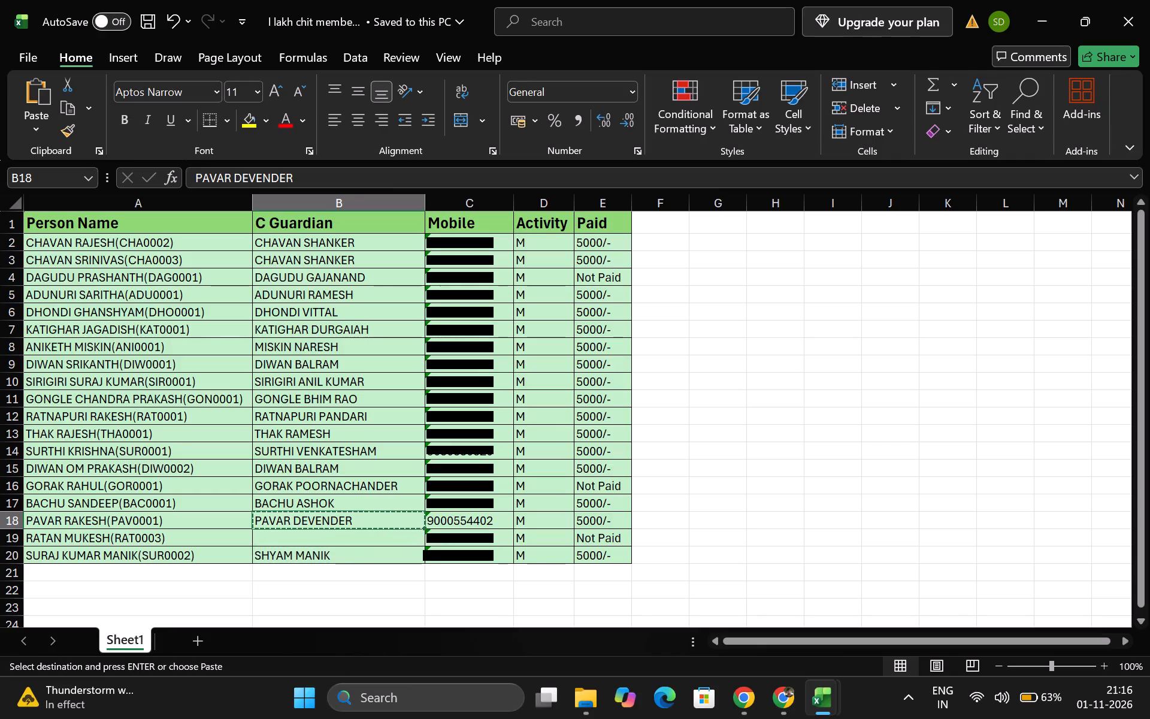
key("ctrl+Tab")
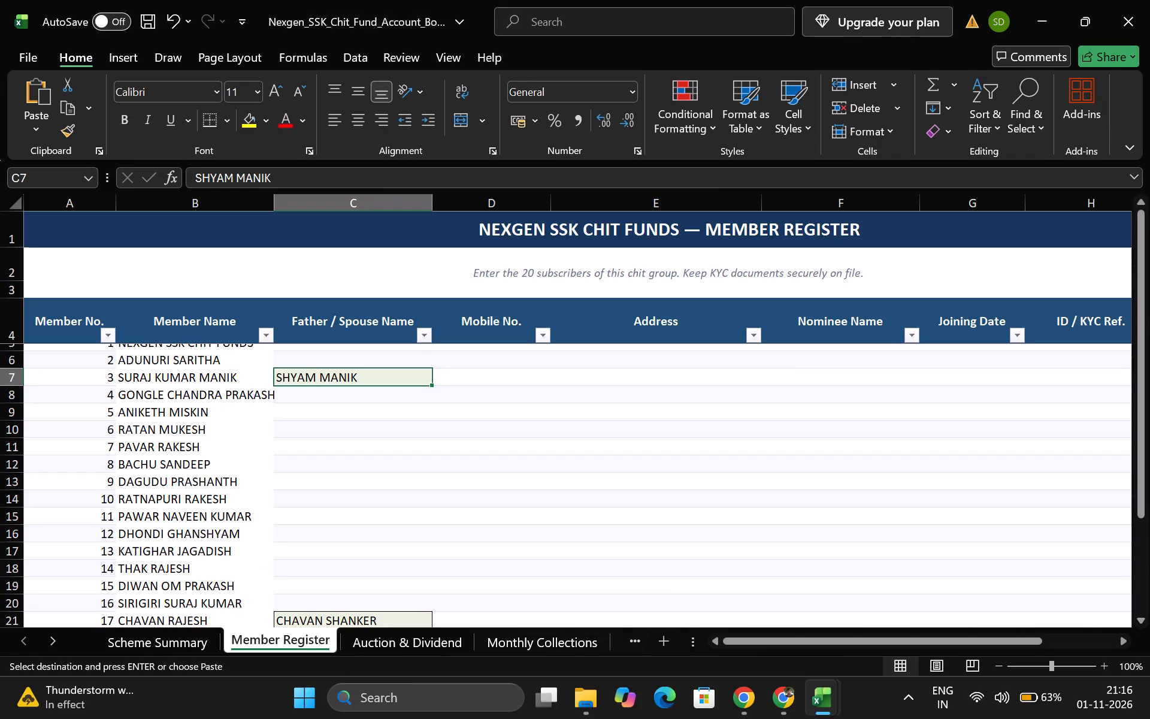
left_click(320, 446)
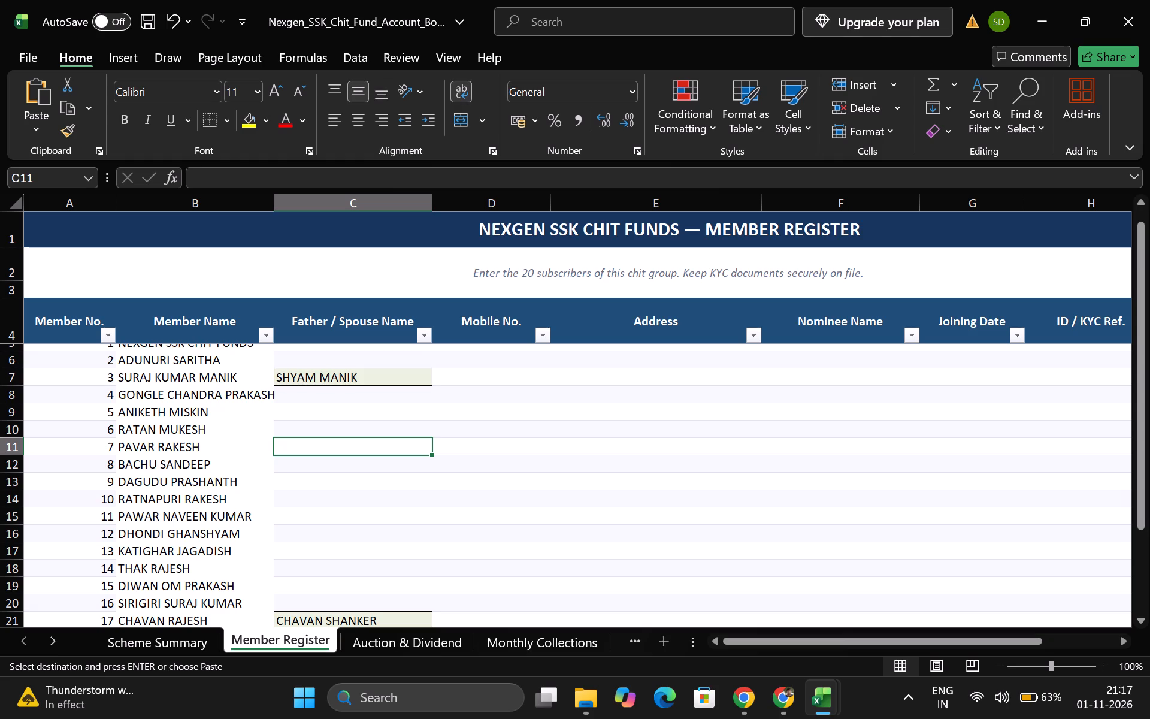
key("ctrl+v")
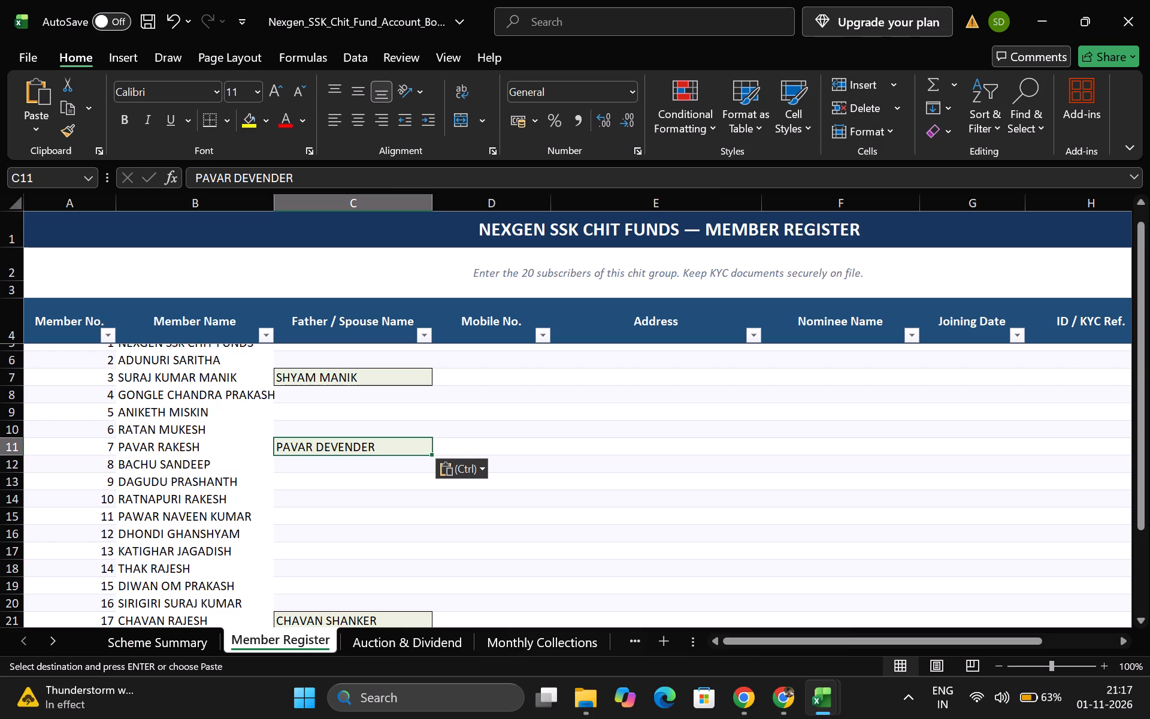
Close the subscribers (1).csv.xlsx workbook.
key("ctrl+Tab")
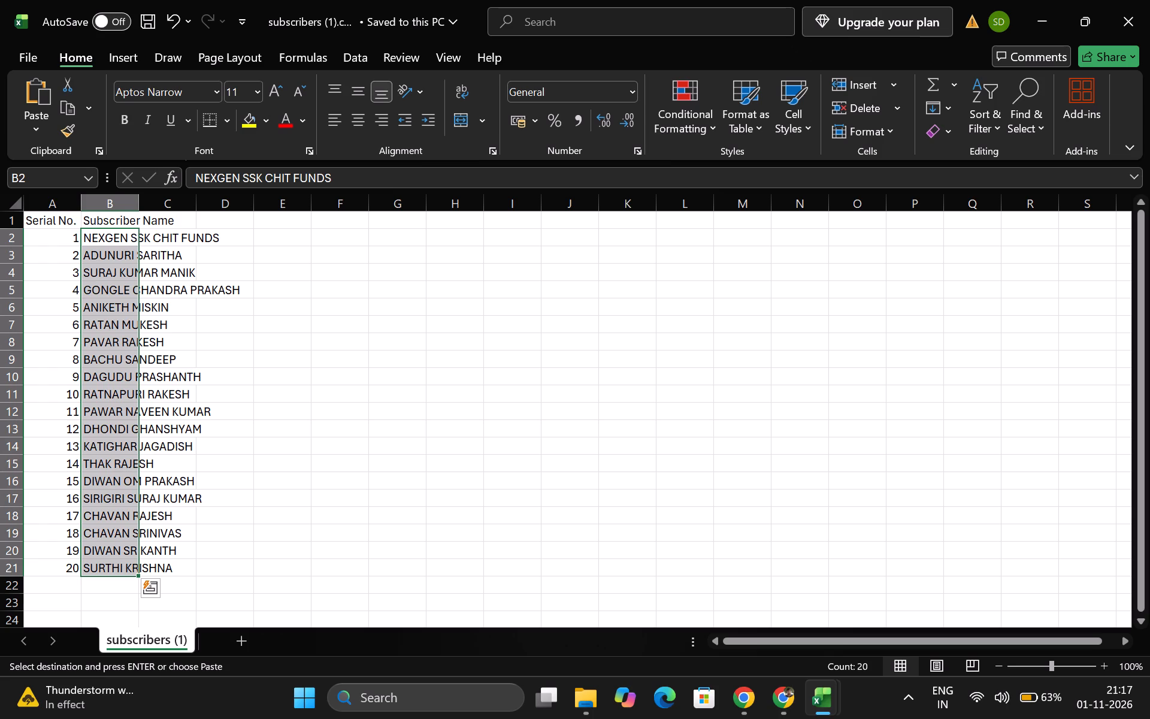
left_click(1117, 22)
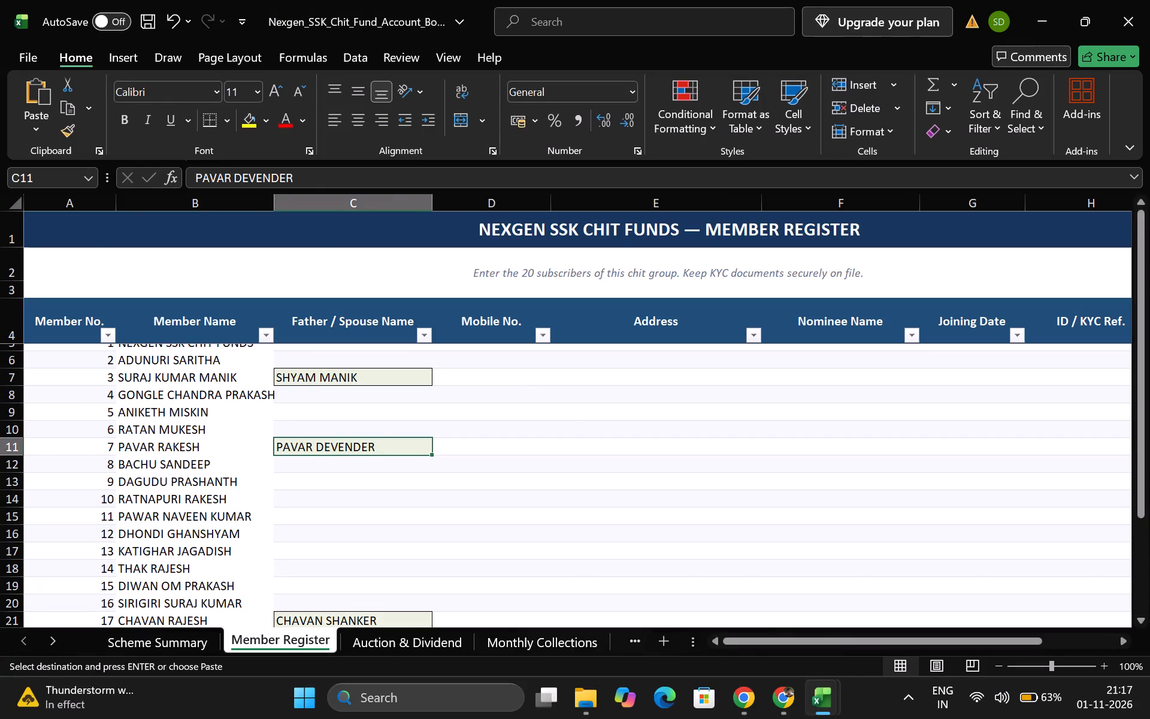
Copy the guardian name from B17 of the I lakh chit members workbook into cell C12 of the Member Register, for member 8.
key("ctrl+Tab")
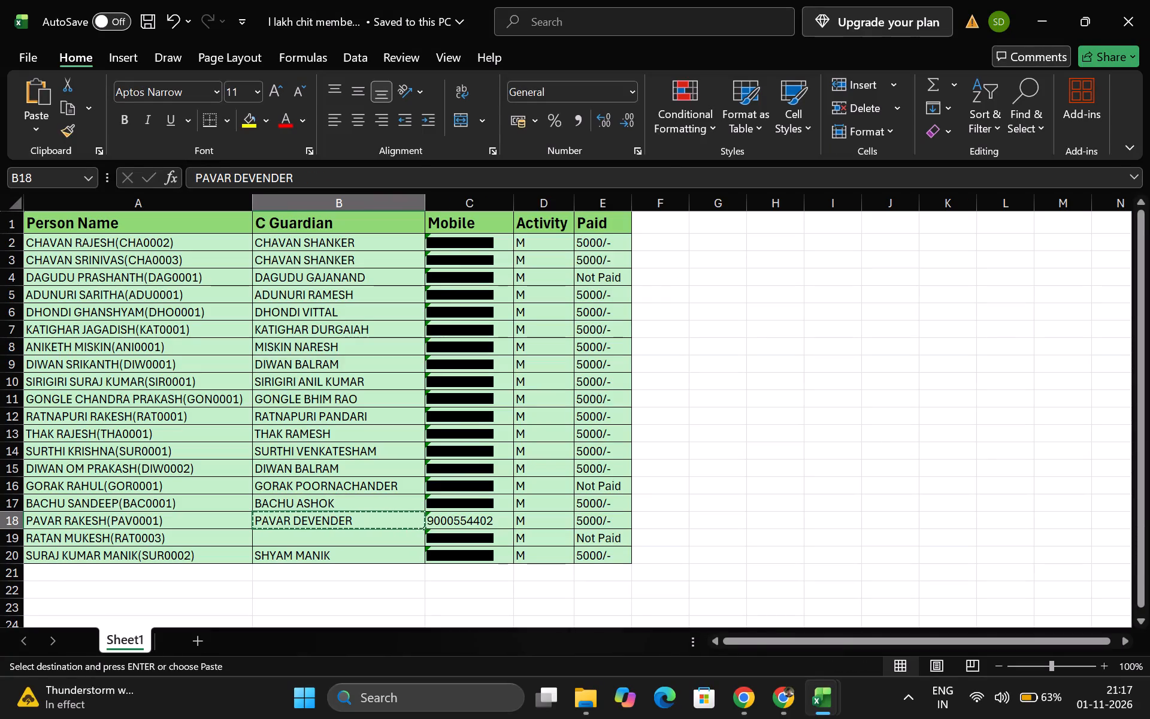
left_click(324, 502)
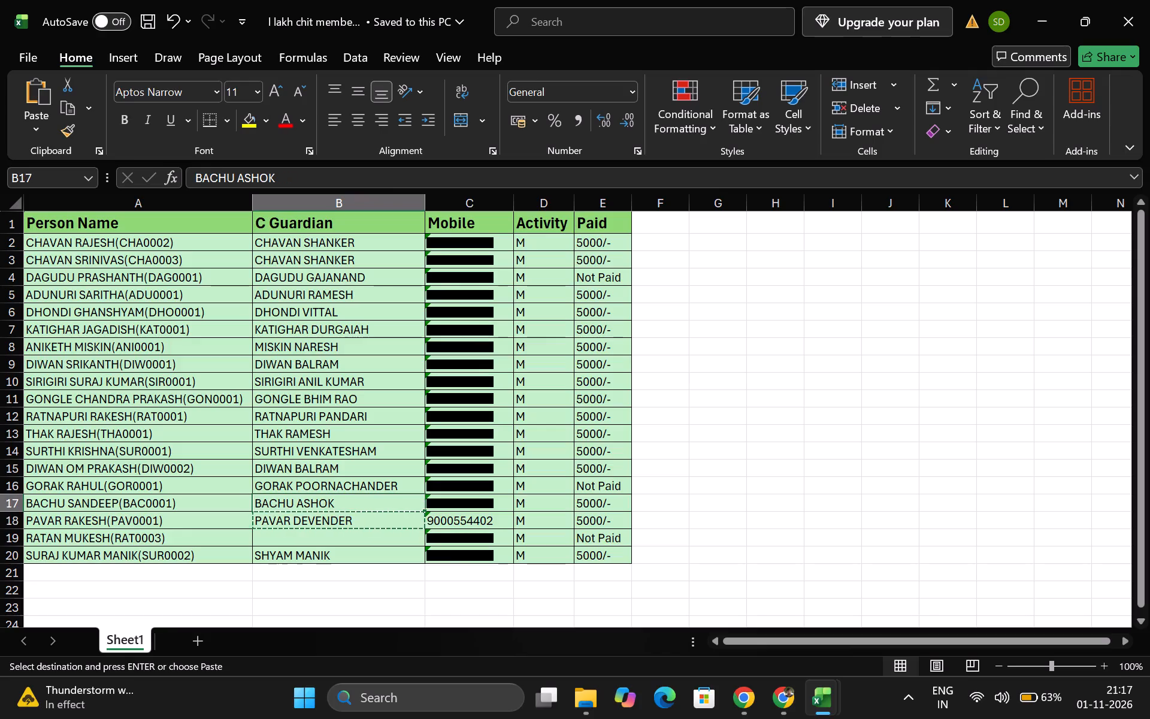
key("ctrl+c")
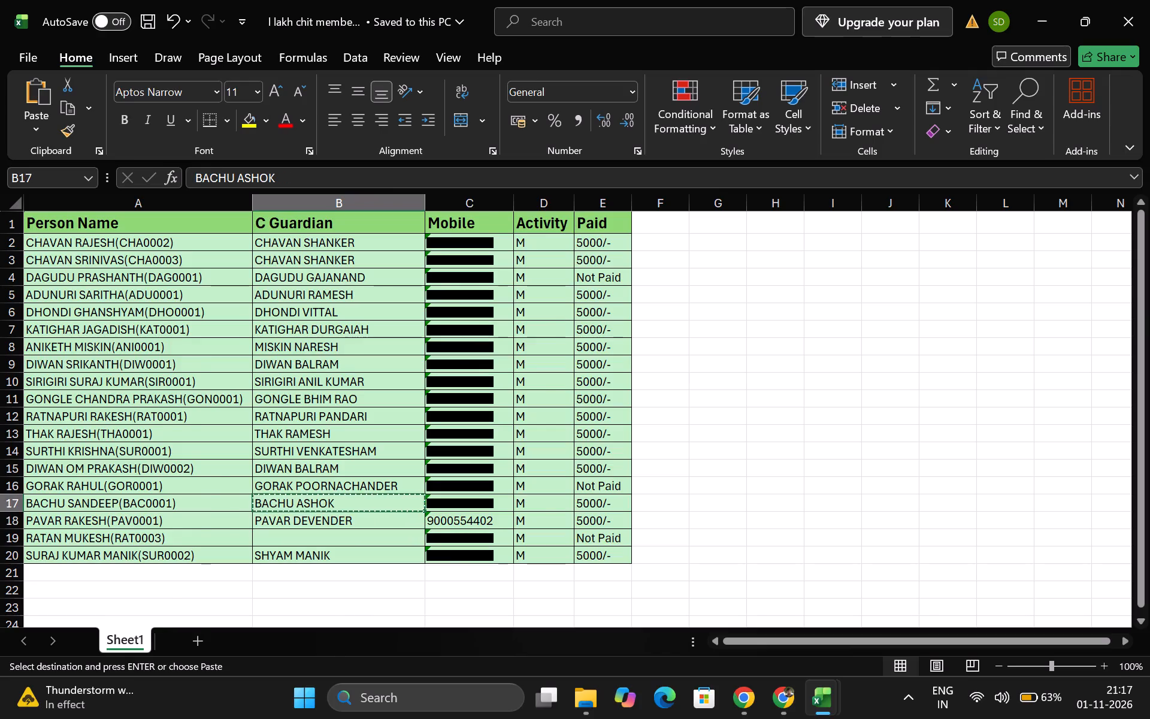
key("ctrl+Tab")
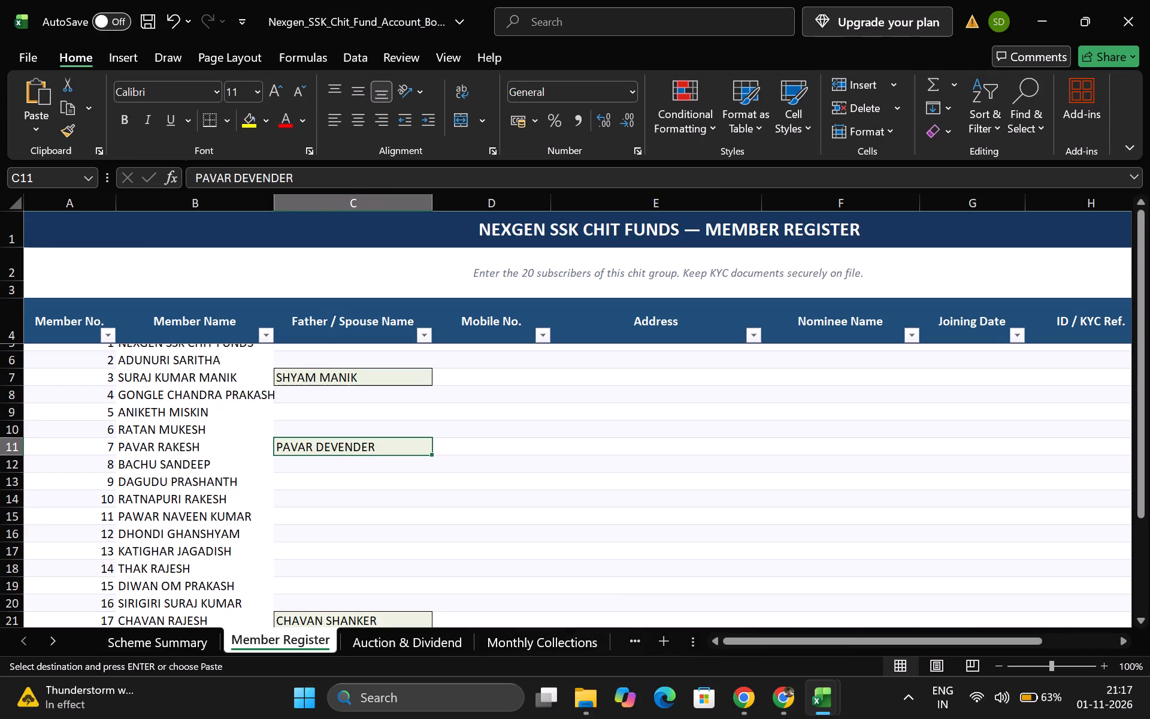
left_click(295, 465)
key("ctrl+v")
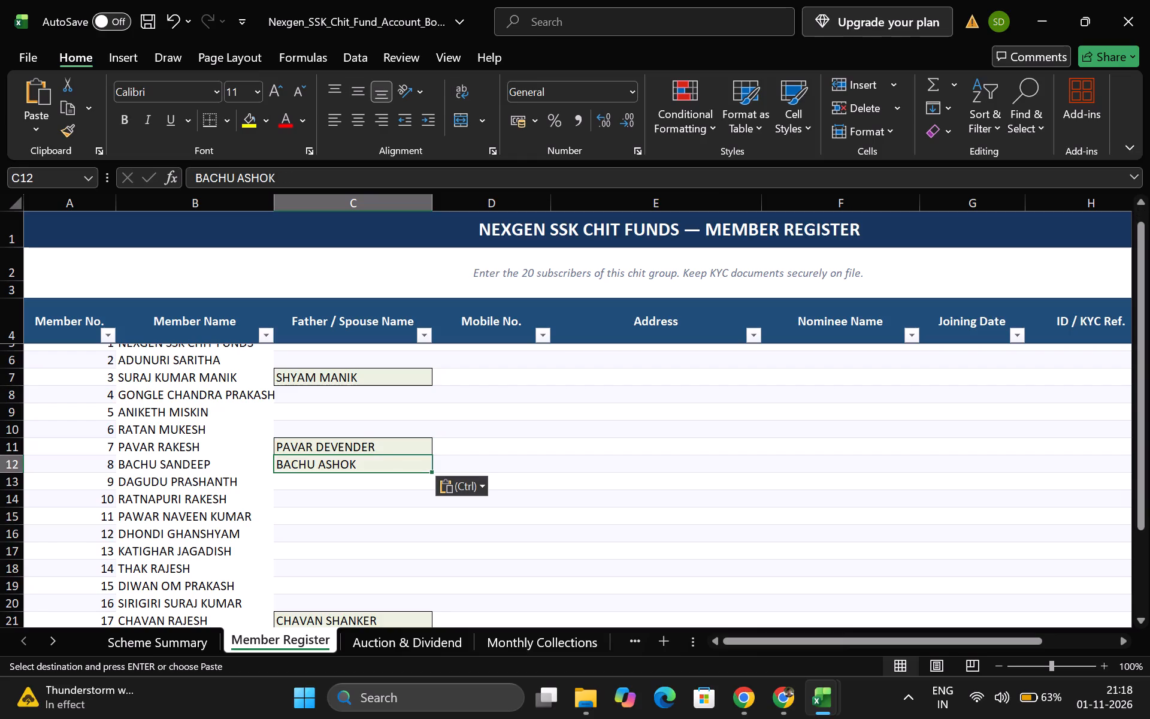
Copy the guardian name from B15 of the I lakh chit members workbook into cell C23 of the Member Register, for member 19.
key("ctrl+Tab")
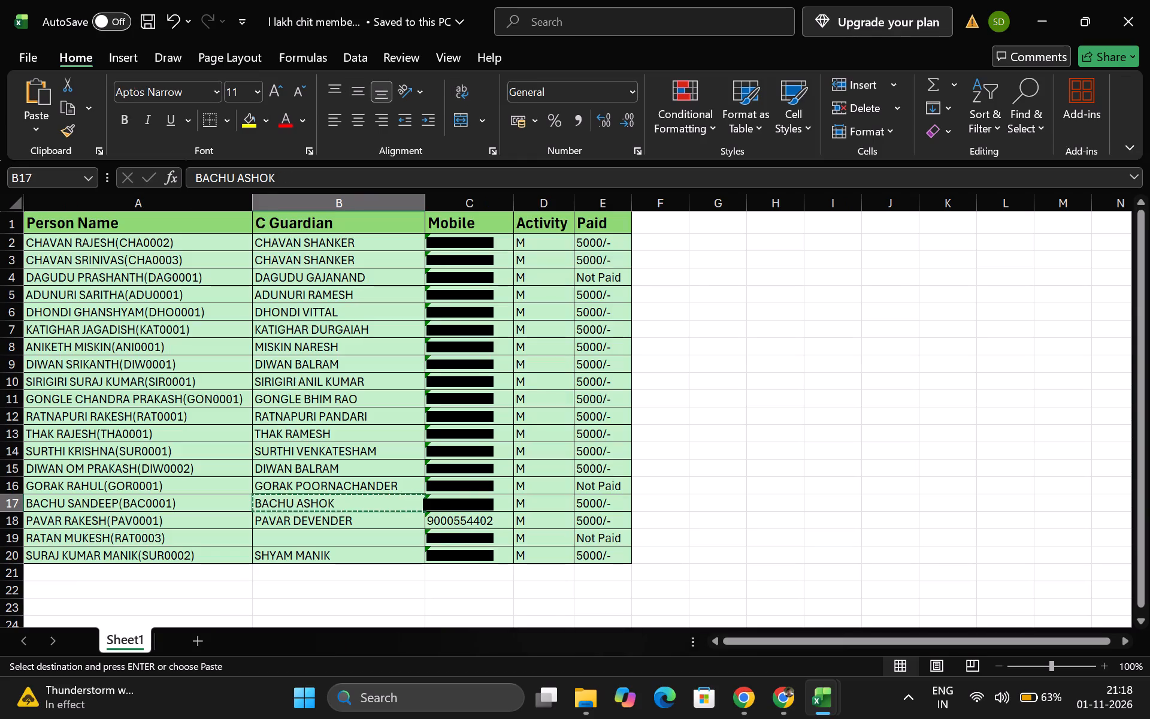
left_click(292, 490)
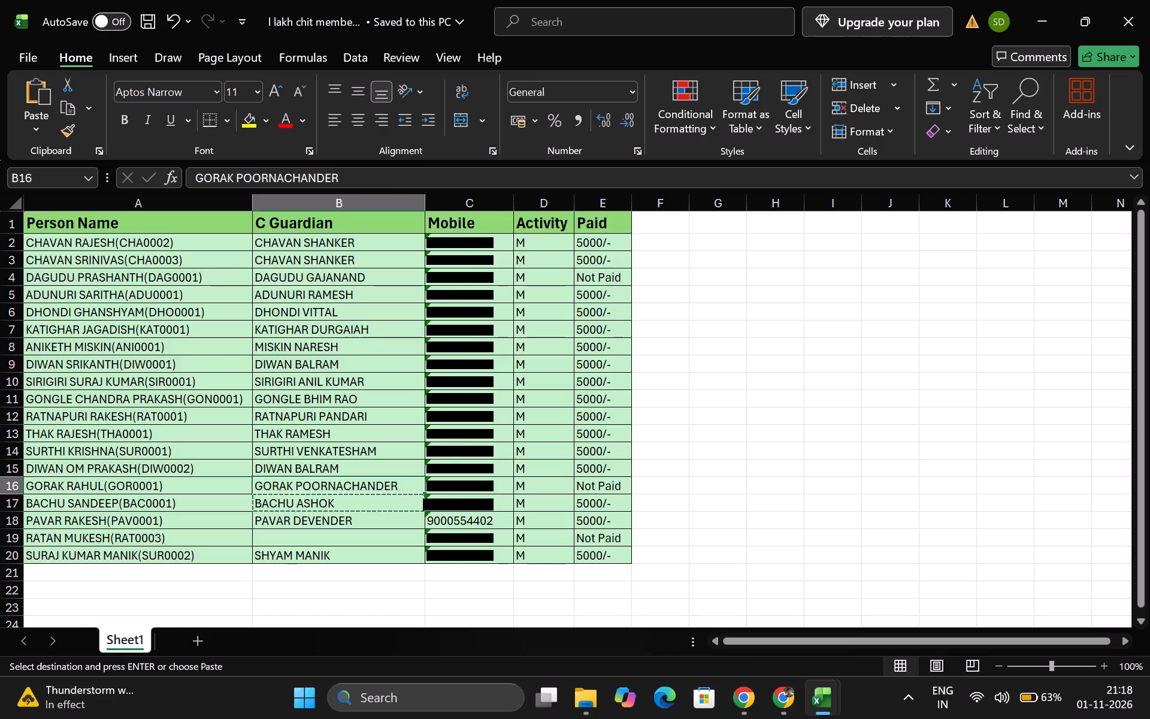
left_click(320, 473)
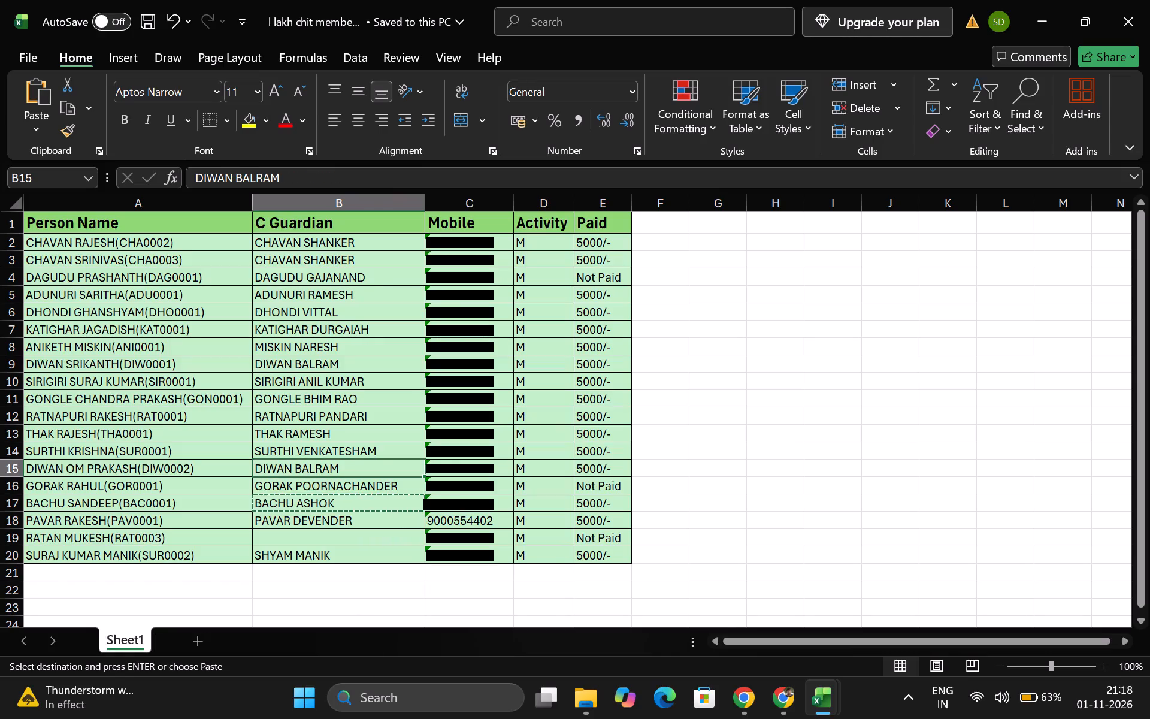
key("ctrl+c")
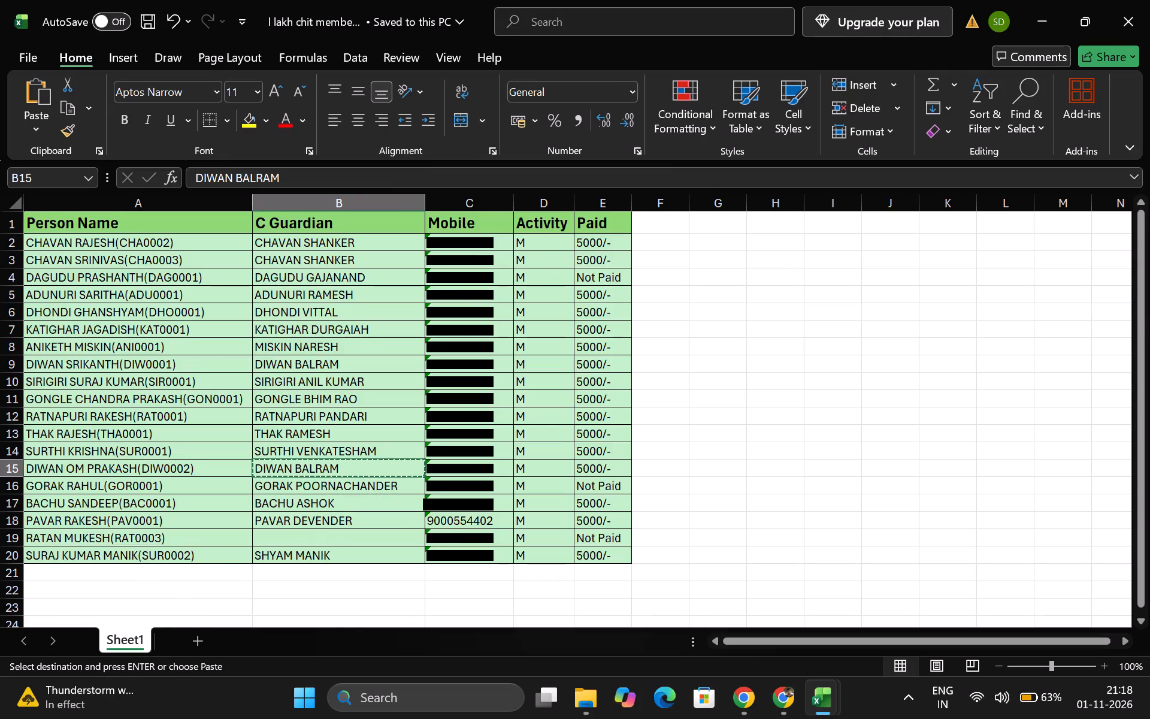
key("ctrl+Tab")
scroll(320, 473, "down", 1)
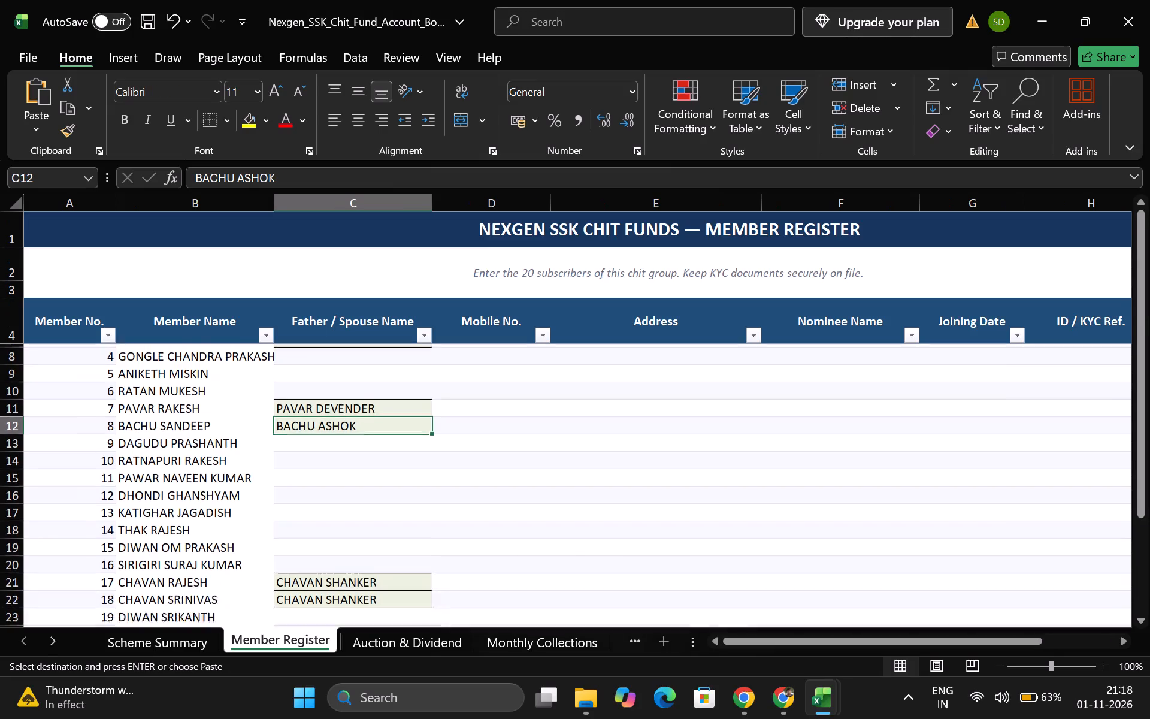
scroll(320, 473, "down", 1)
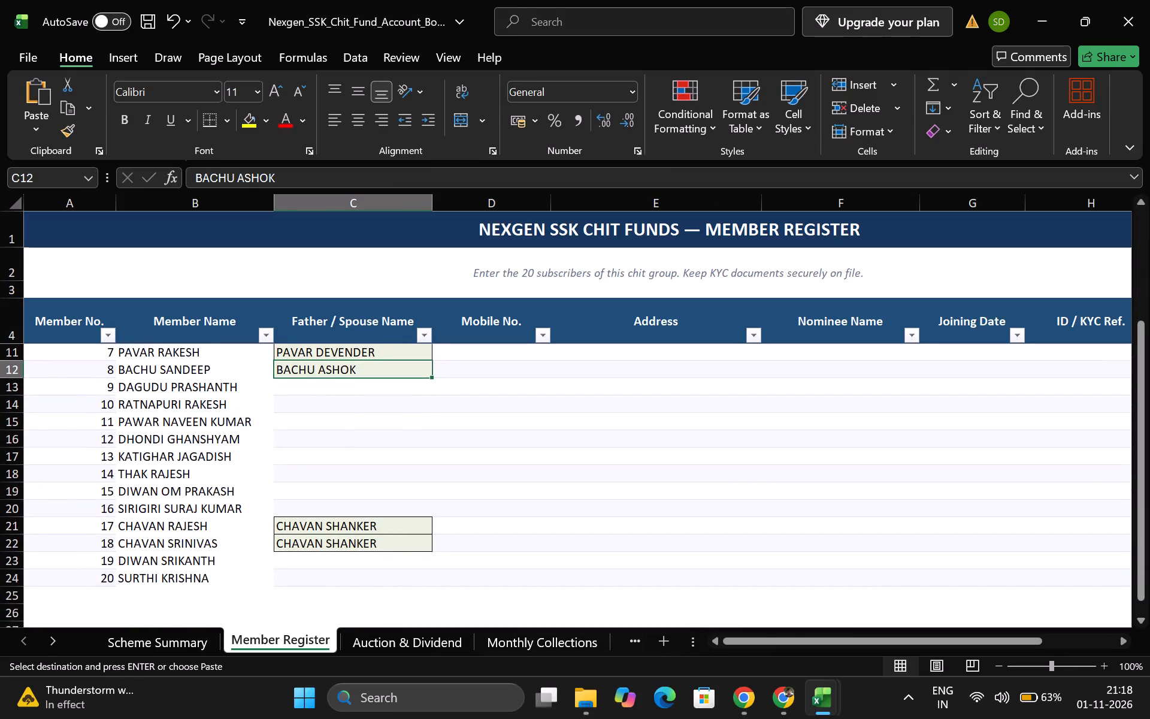
left_click(293, 560)
key("ctrl+v")
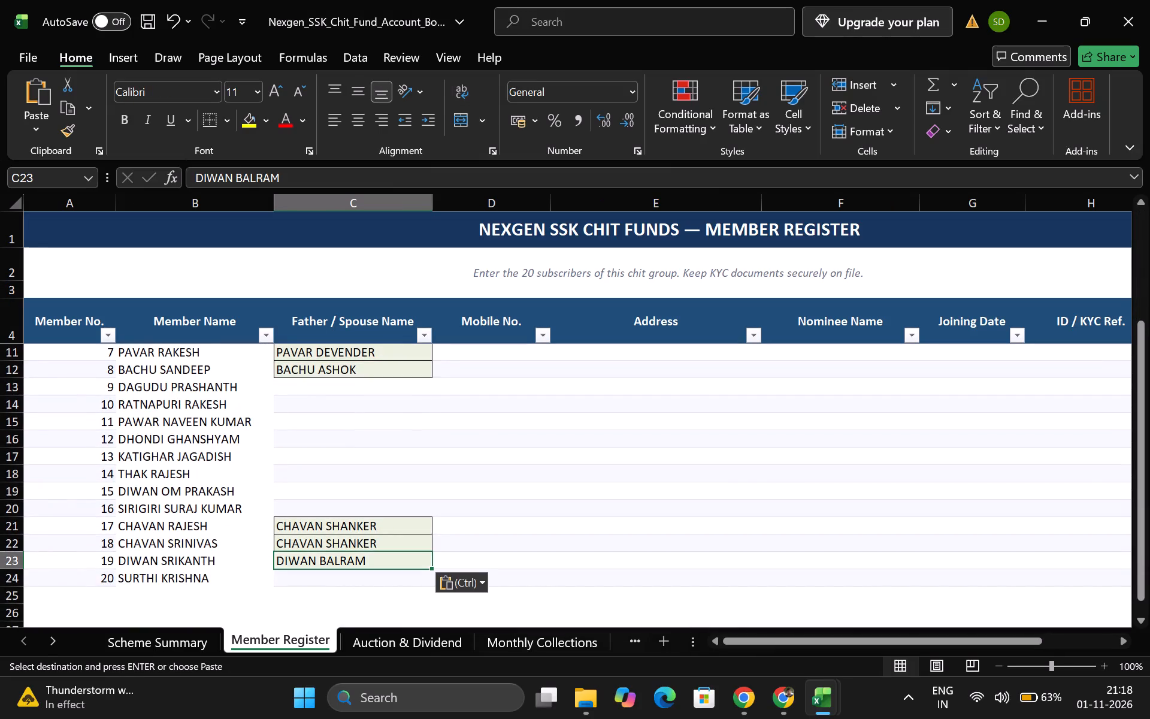
Copy the guardian name and mobile number from B14:C14 of the members workbook into C24:D24 of the Member Register, for member 20.
key("ctrl+Tab")
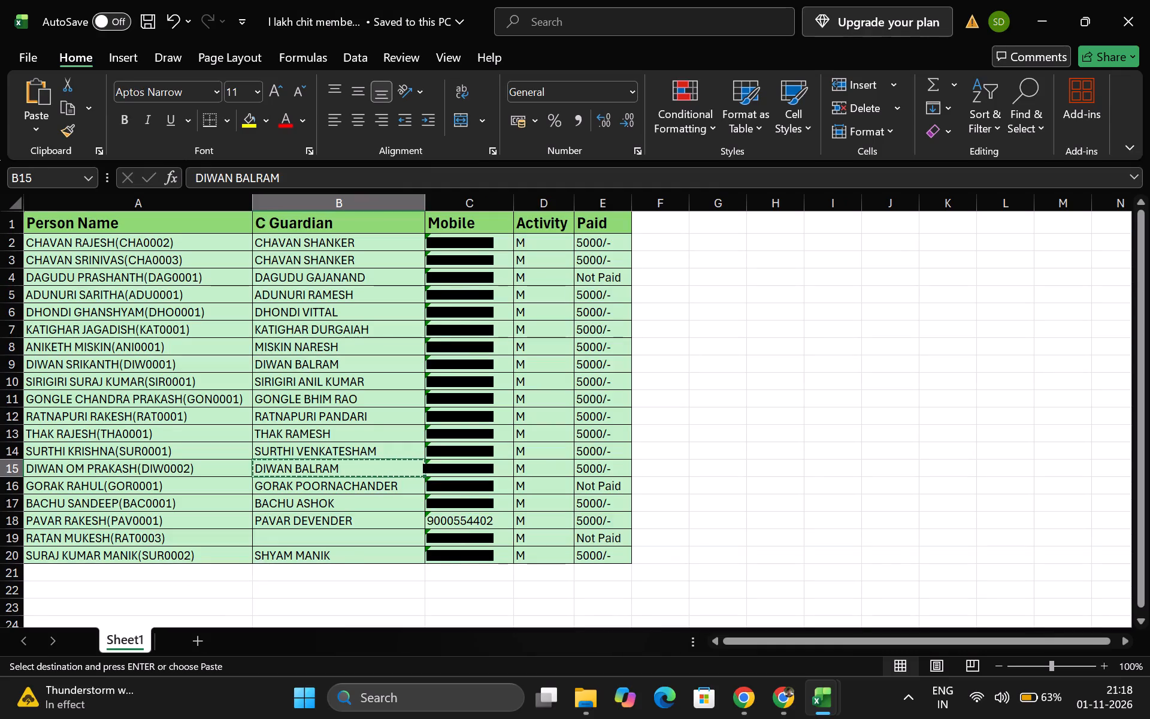
left_click(336, 450)
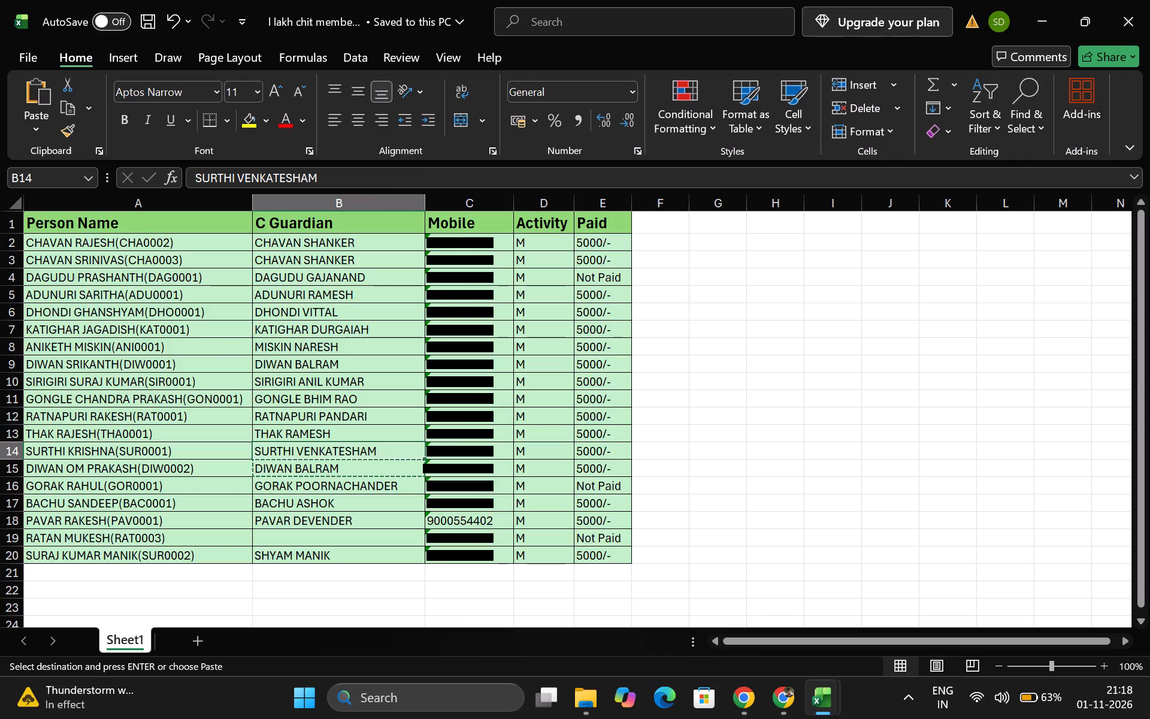
key("ctrl+Tab")
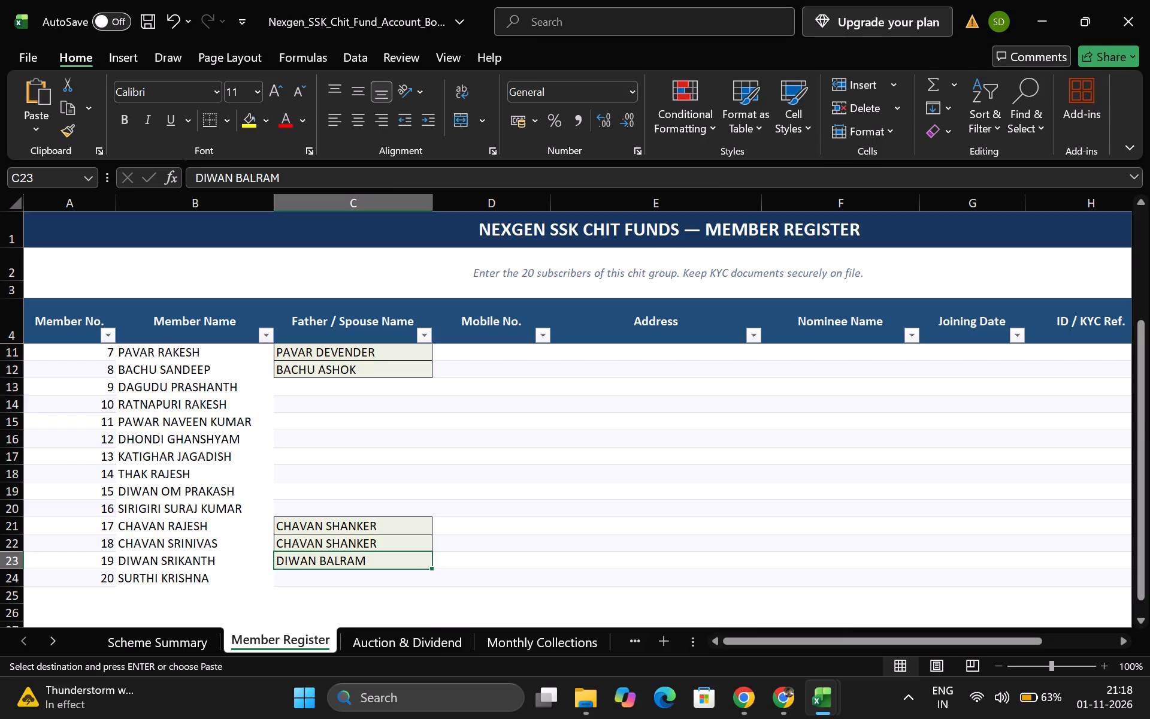
key("ctrl+Tab")
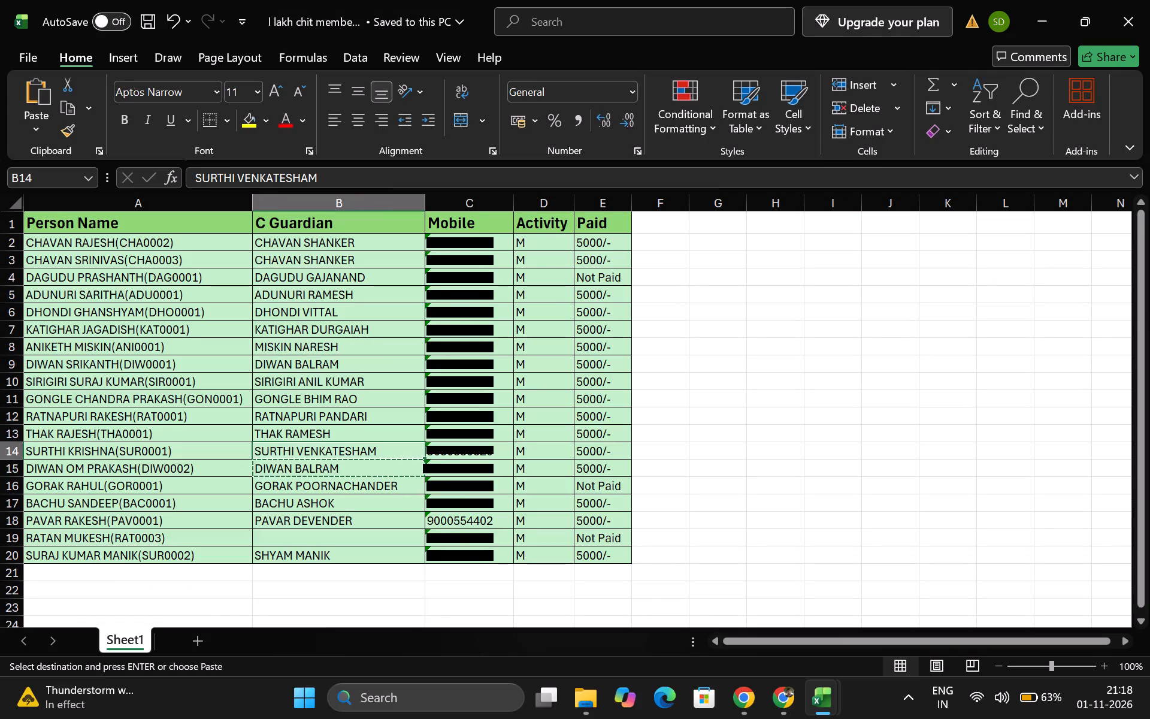
key("shift+Right")
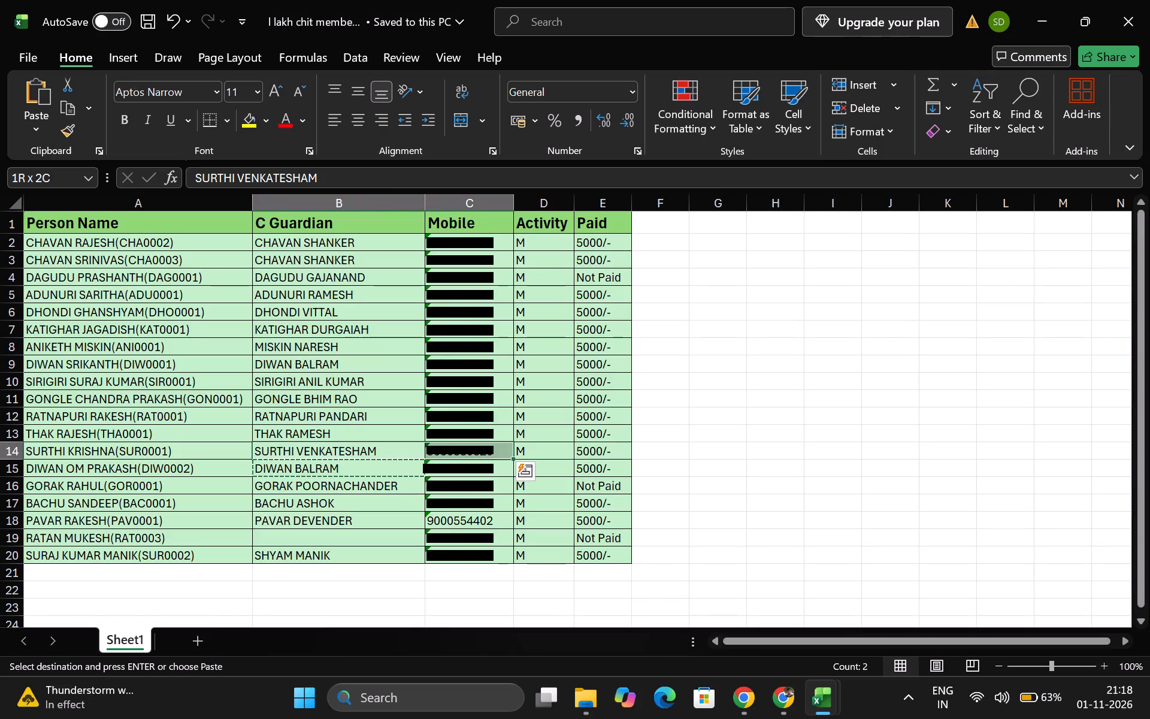
key("ctrl+c")
key("ctrl+Tab")
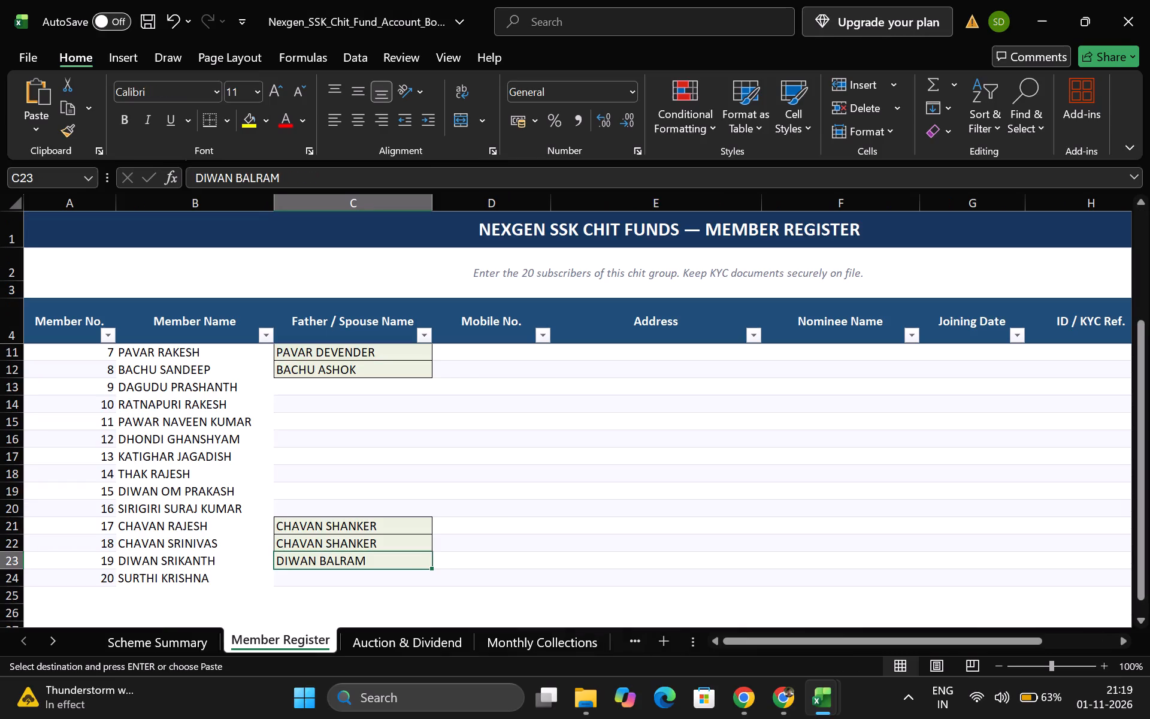
left_click(311, 580)
key("ctrl+v")
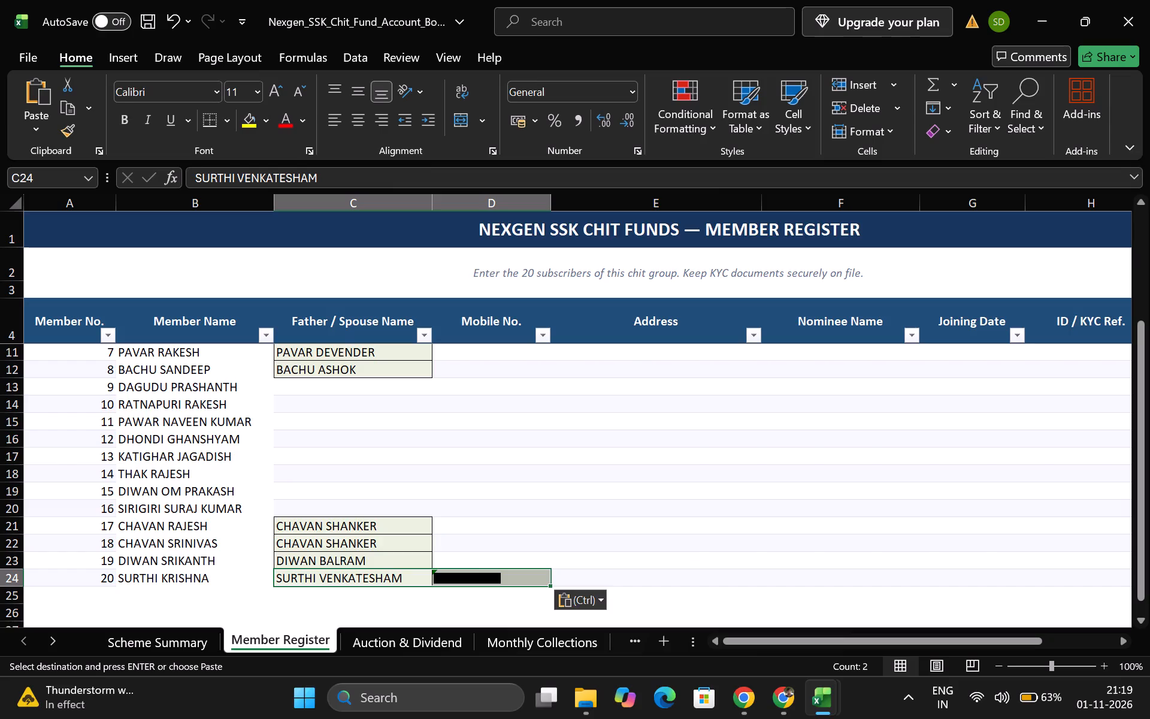
Copy the mobile number from C15 of the members workbook into Mobile No. cell D23 of the Member Register, for member 19.
key("ctrl+Tab")
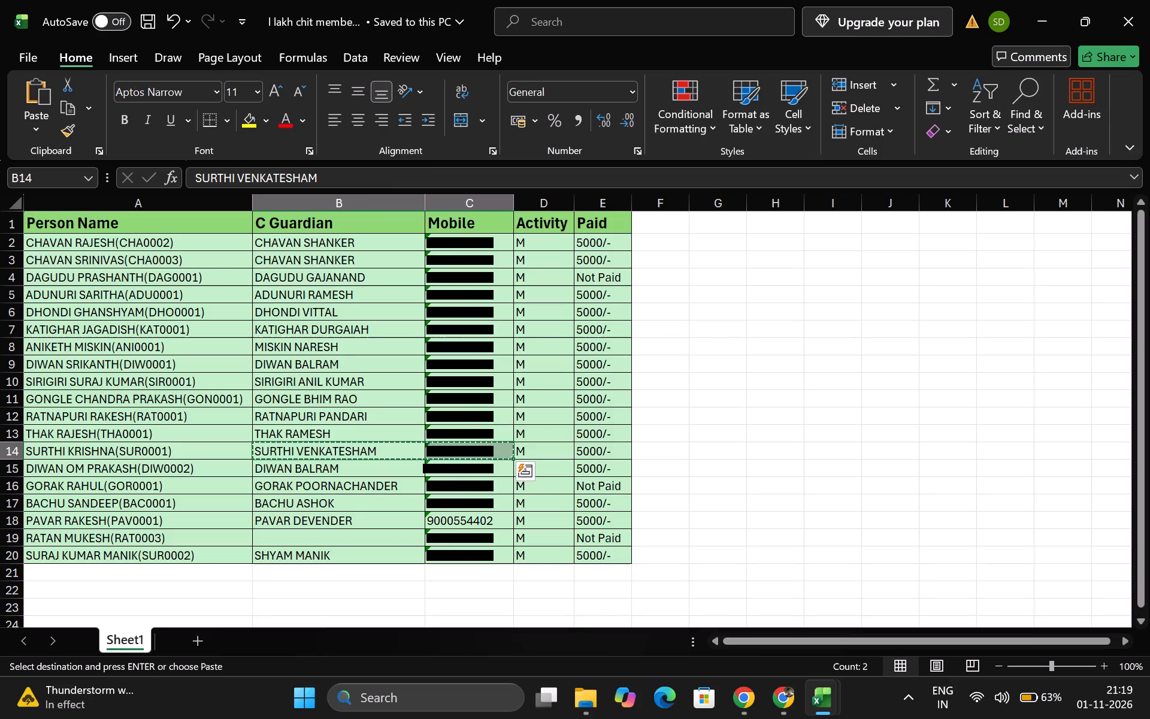
left_click(466, 471)
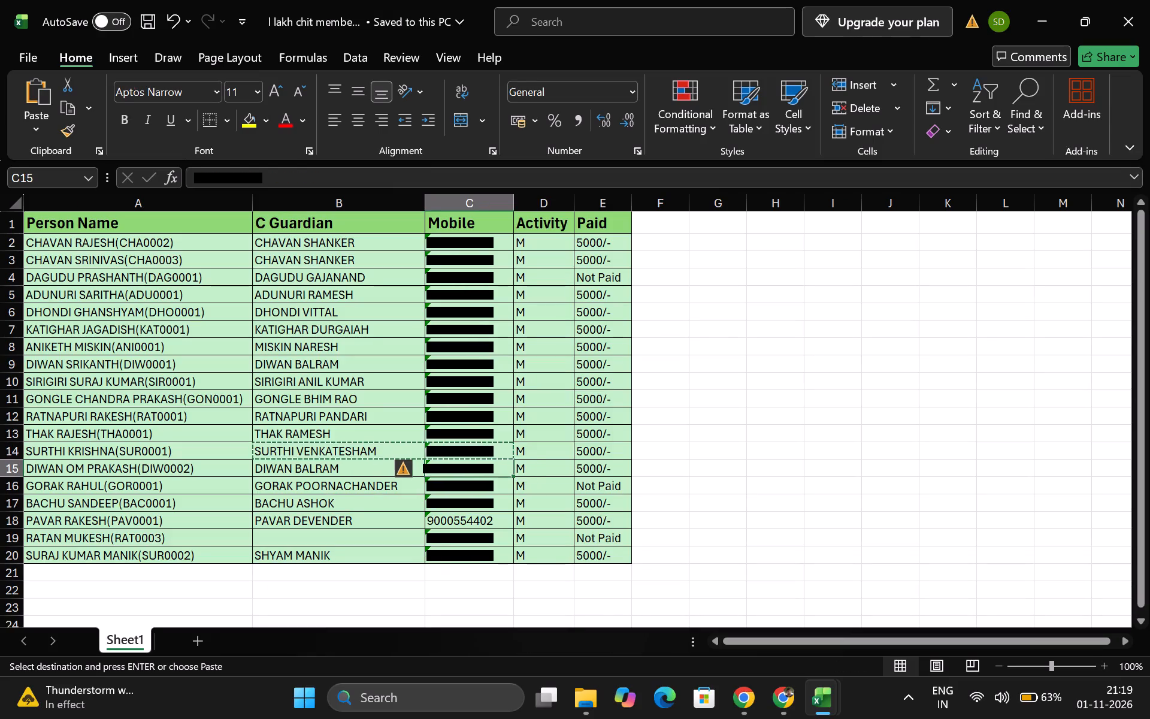
key("ctrl+c")
key("ctrl+Tab")
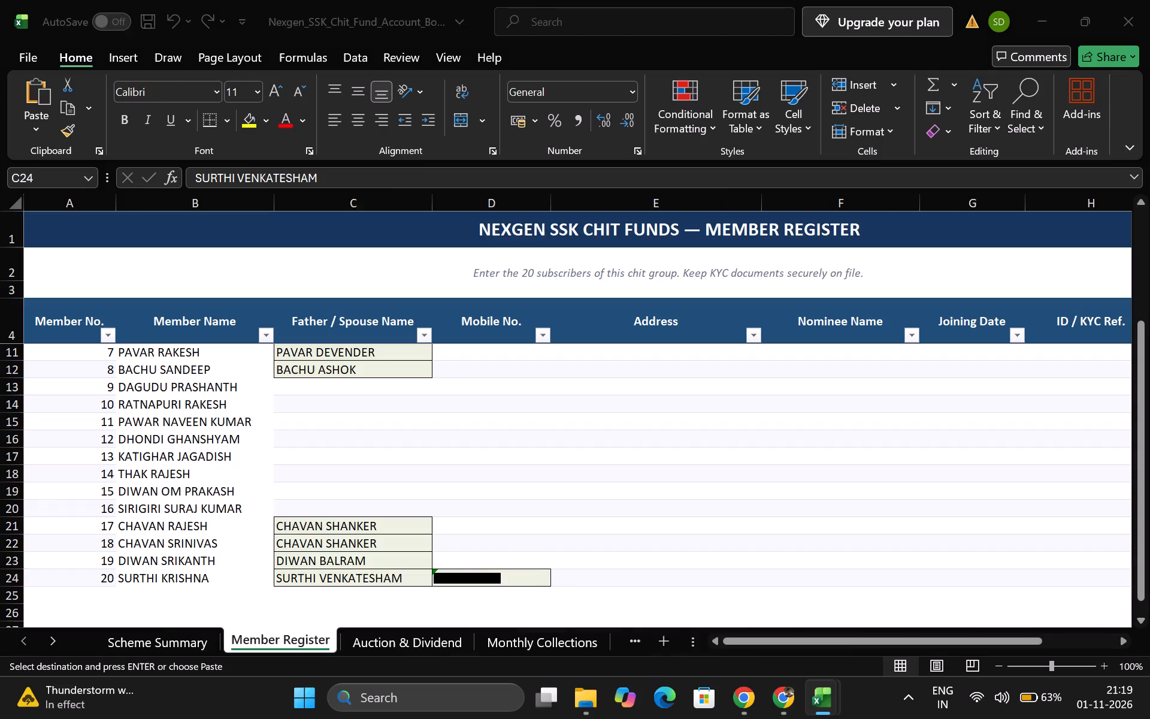
left_click(476, 560)
key("ctrl+v")
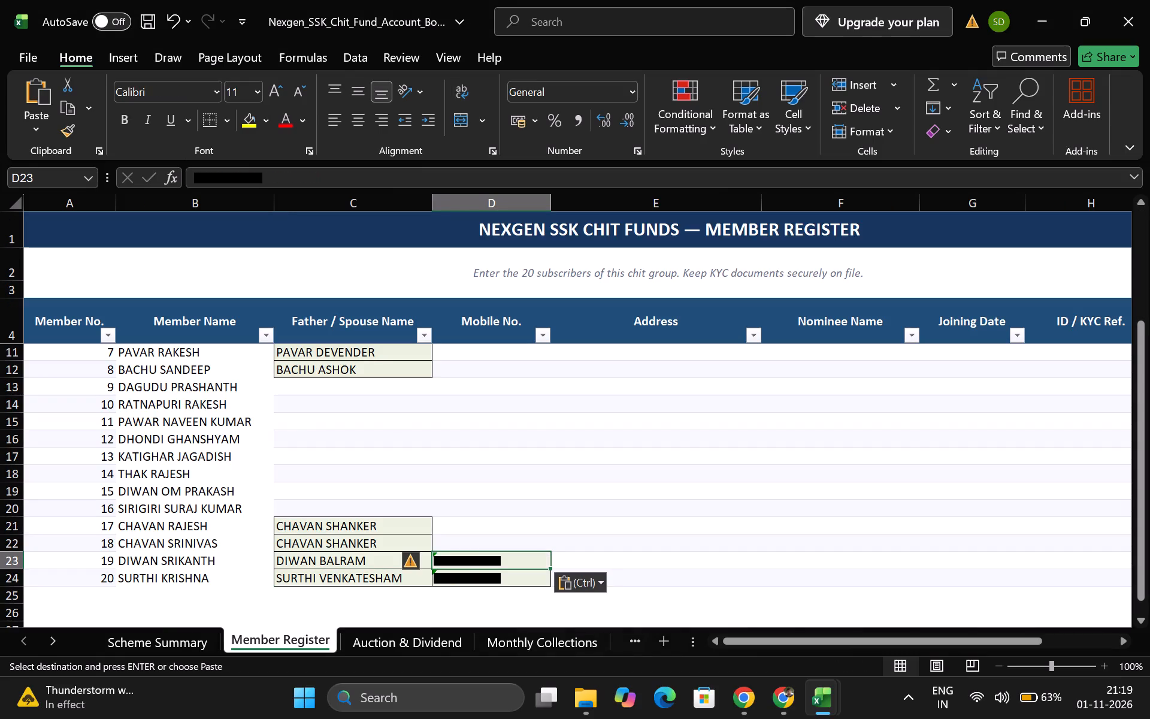
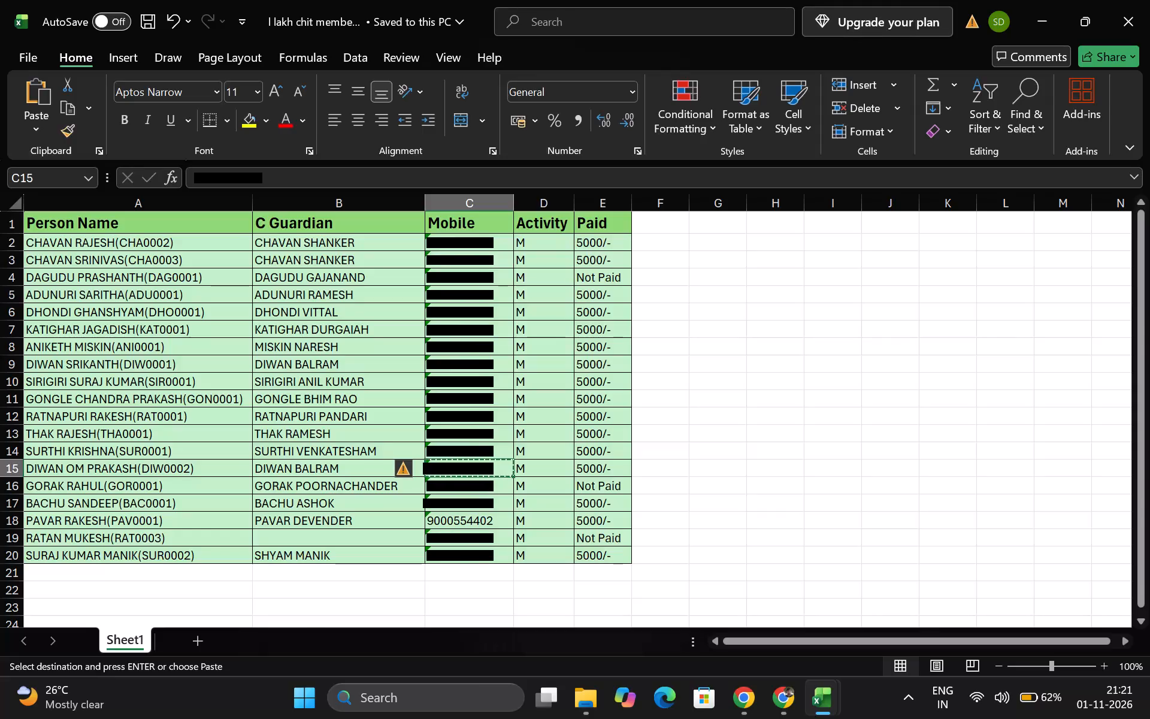
Copy the mobile number from C17 of the members workbook into Mobile No. cell D12 of the Member Register, for member 8.
left_click(464, 507)
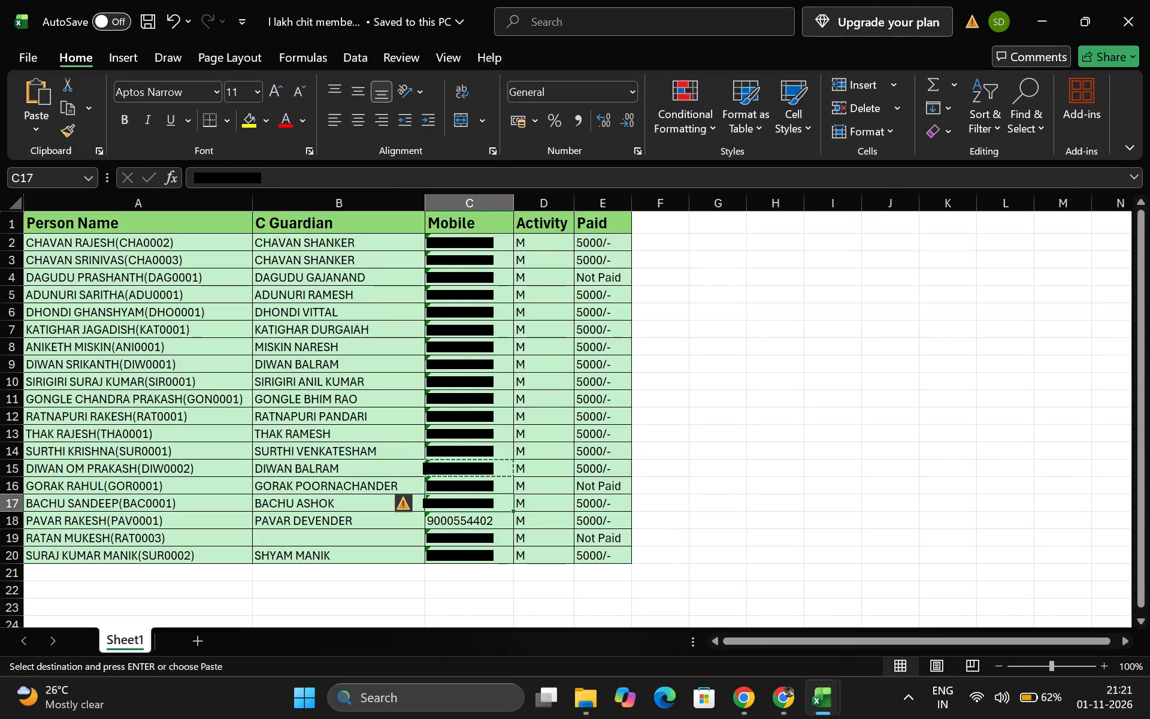
key("ctrl+c")
key("ctrl+Tab")
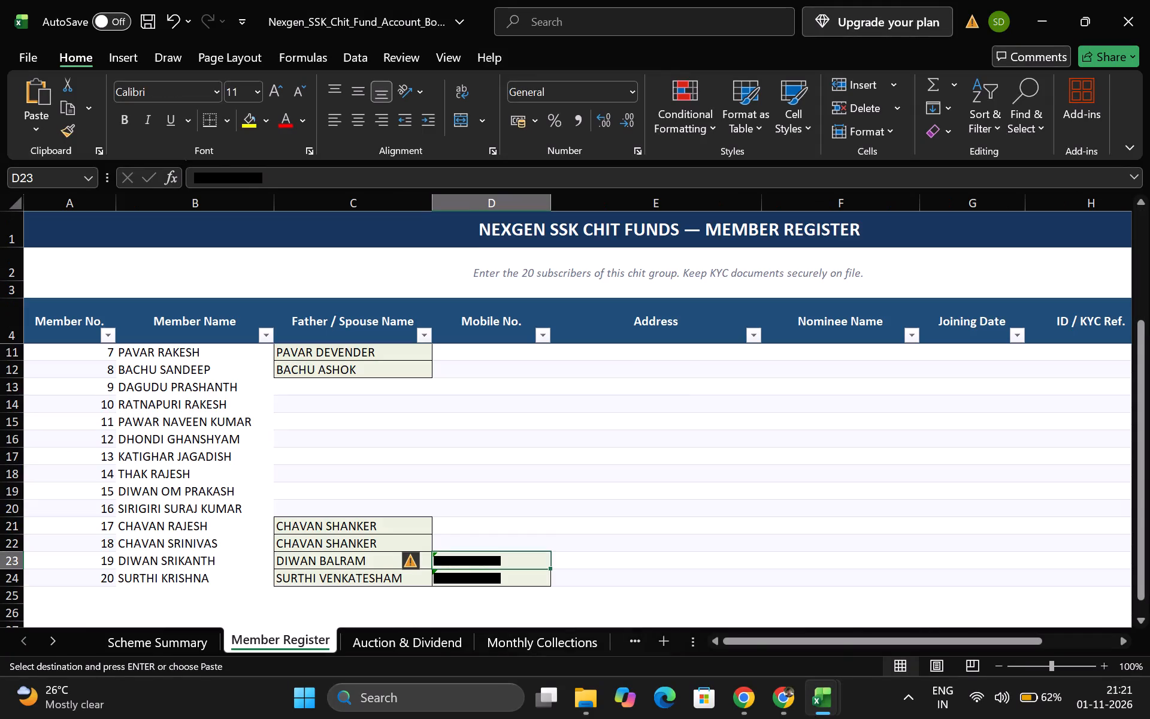
left_click(488, 370)
key("ctrl+v")
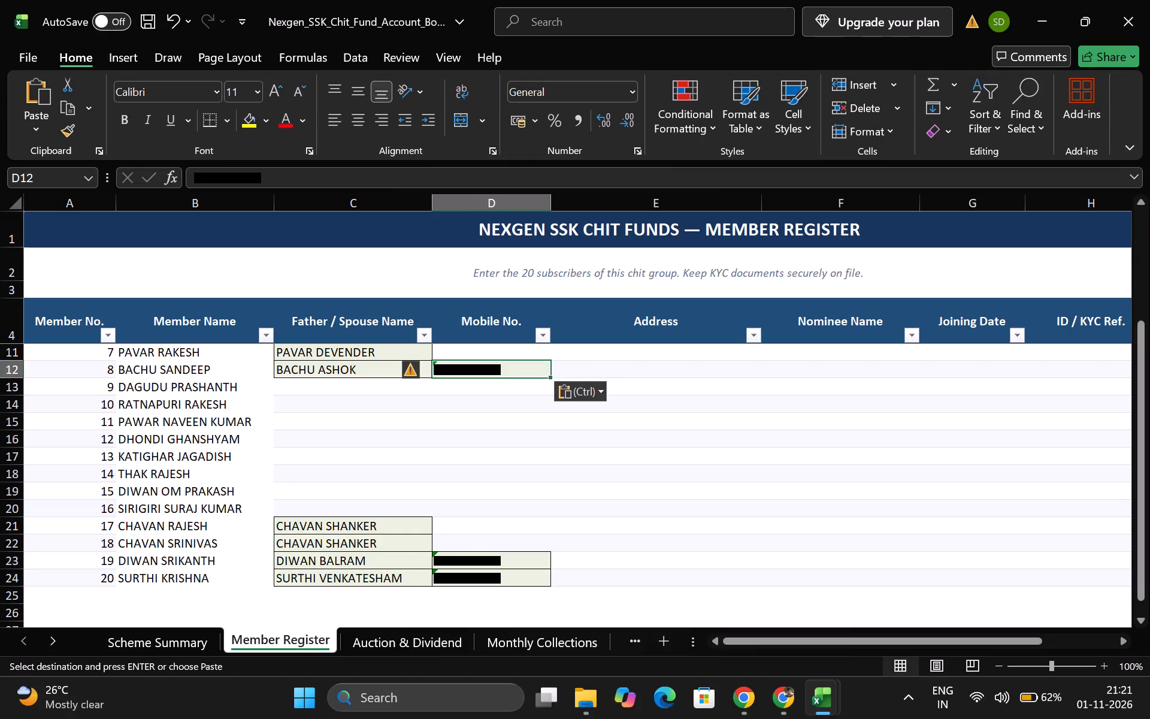
Copy the mobile number from C18 of the members workbook into Mobile No. cell D11 of the Member Register, for member 7.
key("ctrl+Tab")
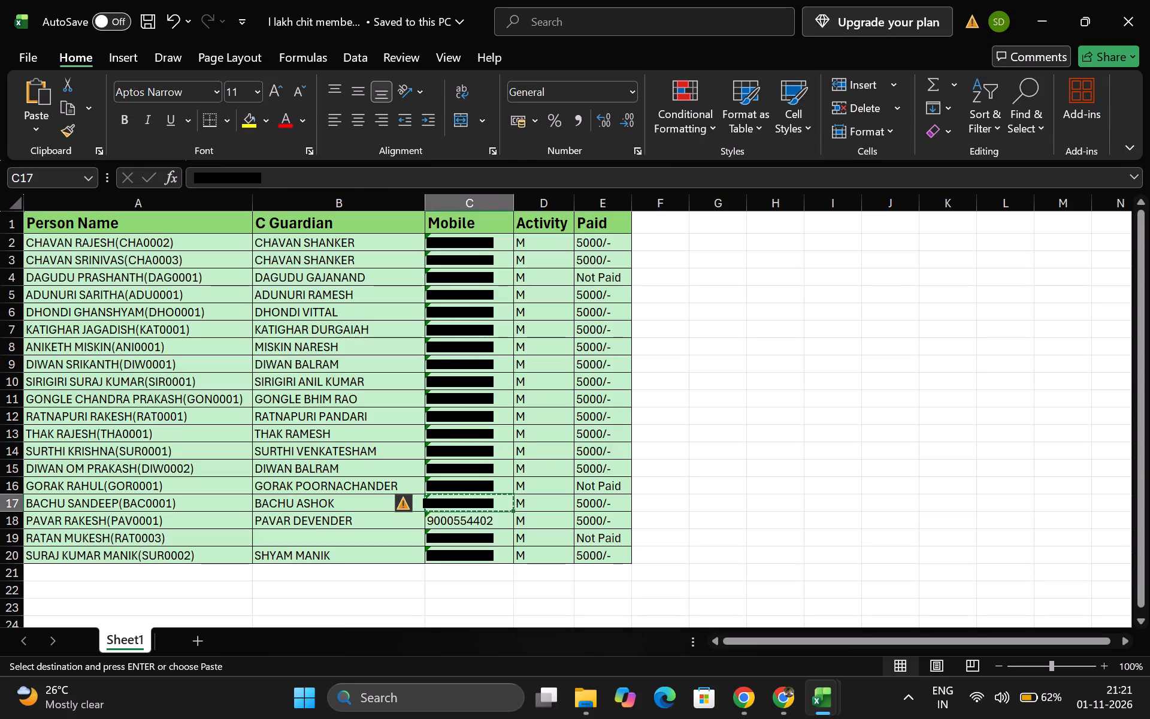
left_click(465, 525)
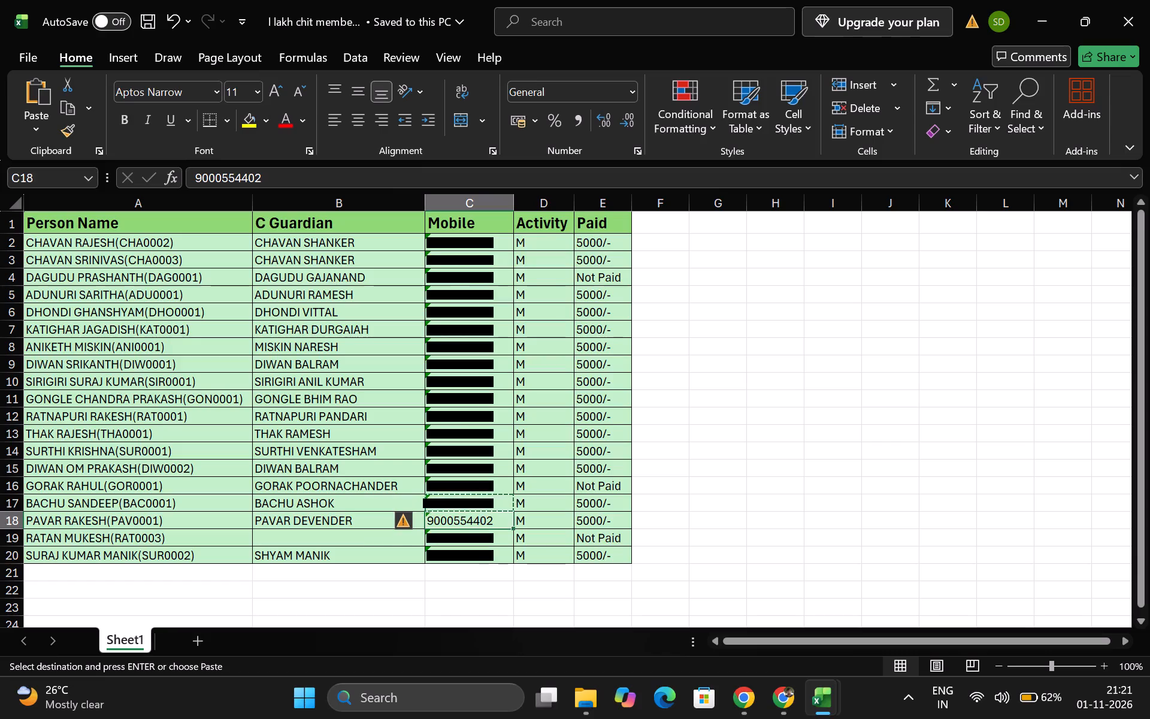
key("ctrl+c")
key("ctrl+Tab")
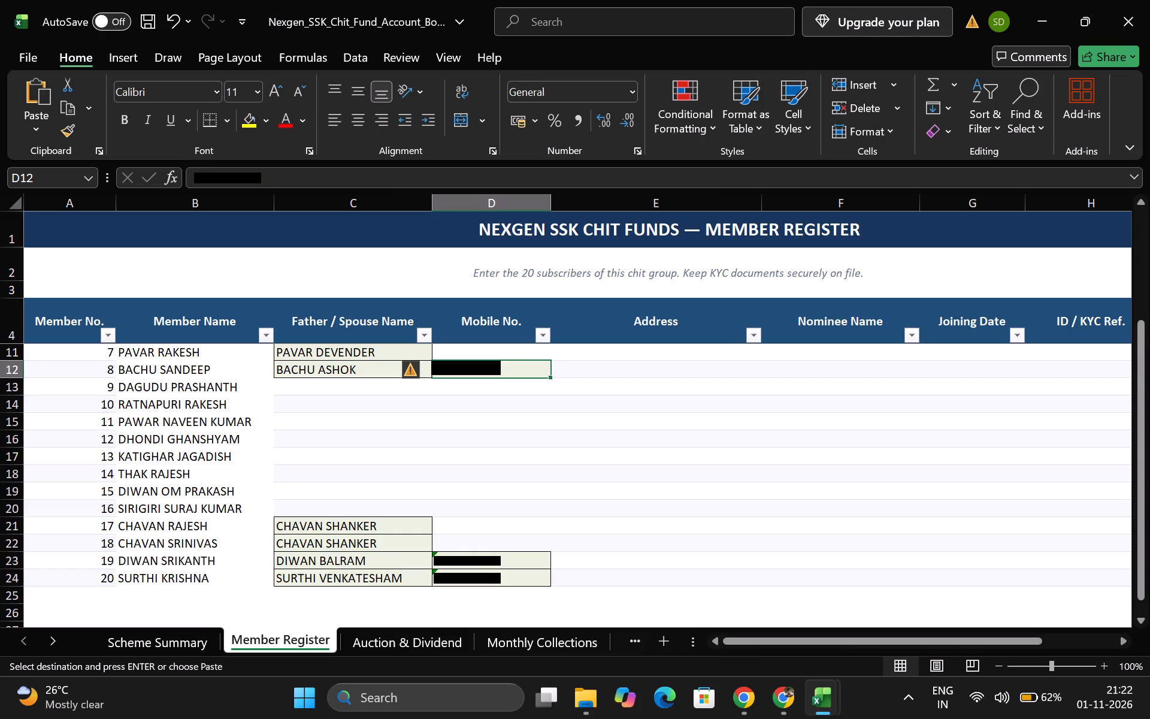
left_click(462, 355)
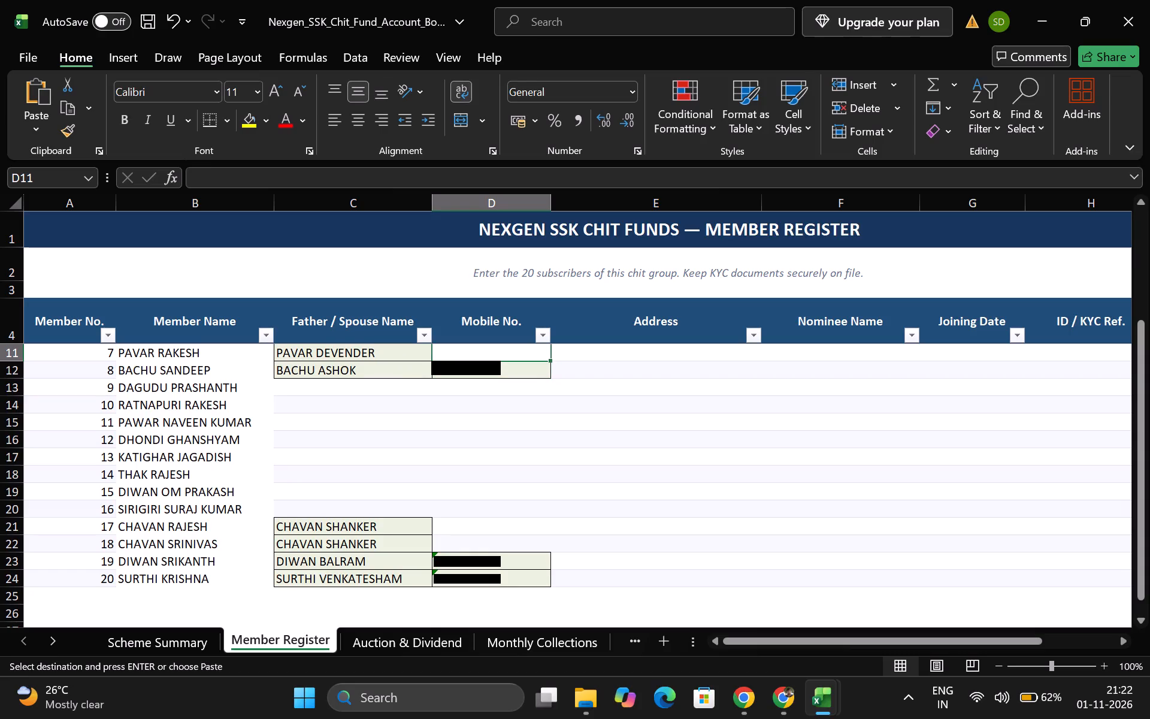
key("ctrl+v")
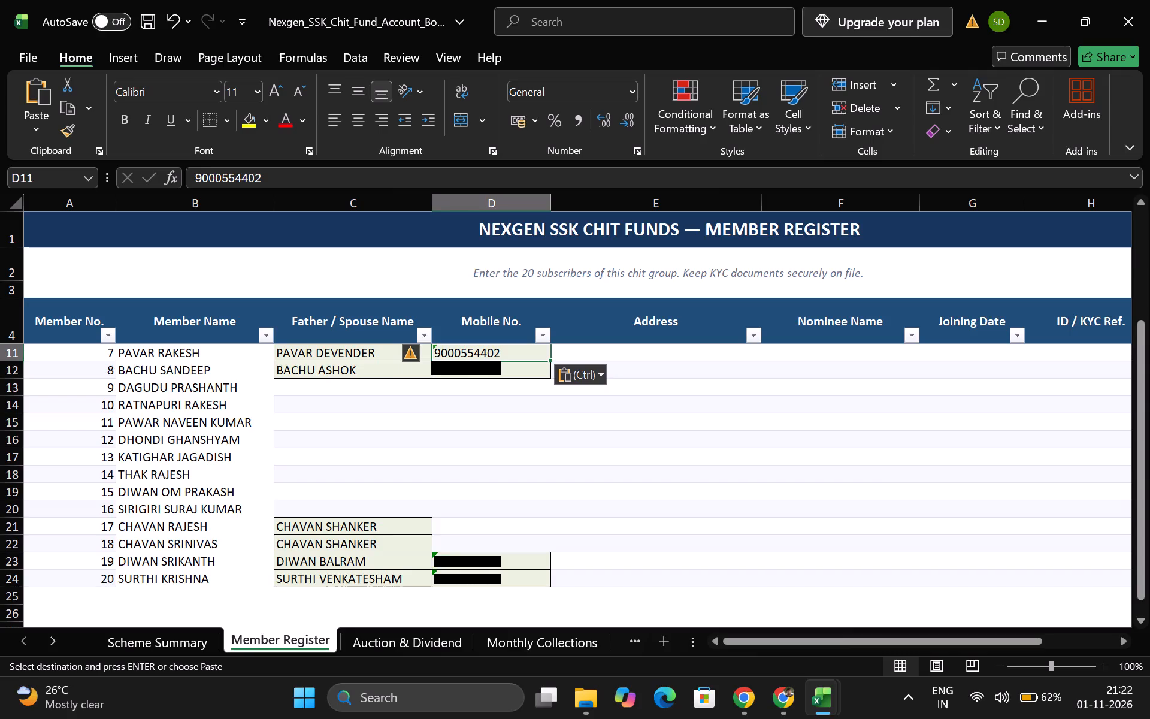
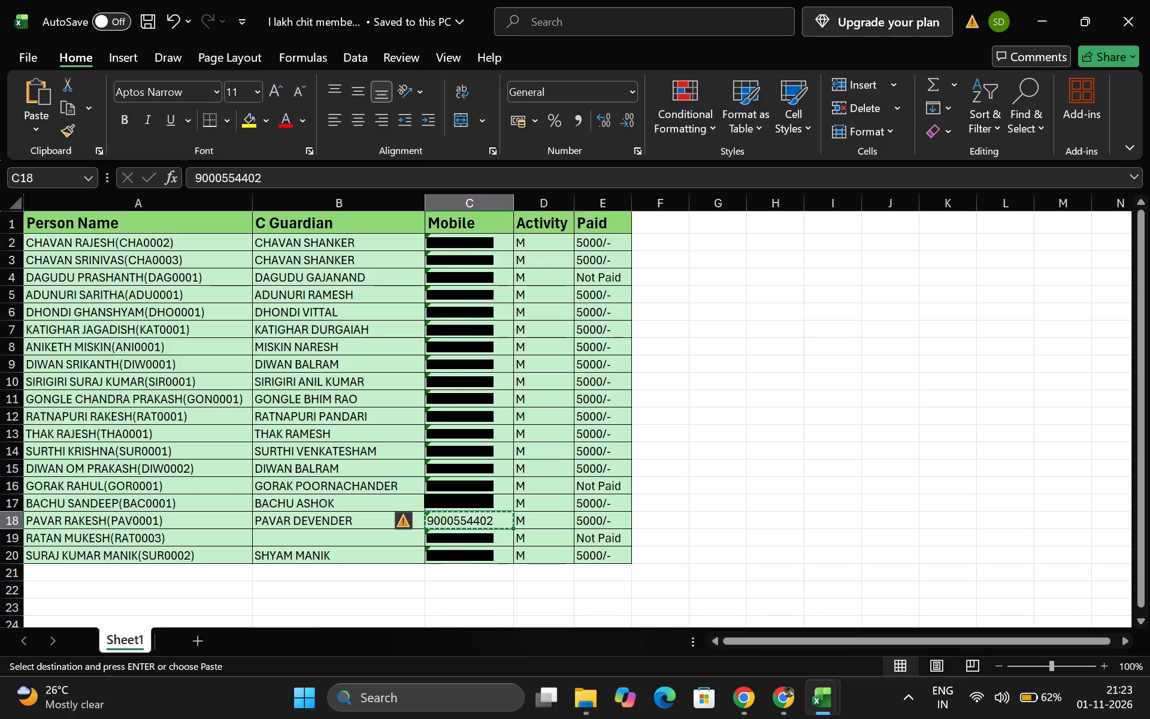
Copy the guardian name and mobile number from B13:C13 of the members workbook into C18:D18 of the Member Register, for member 14.
left_click(321, 437)
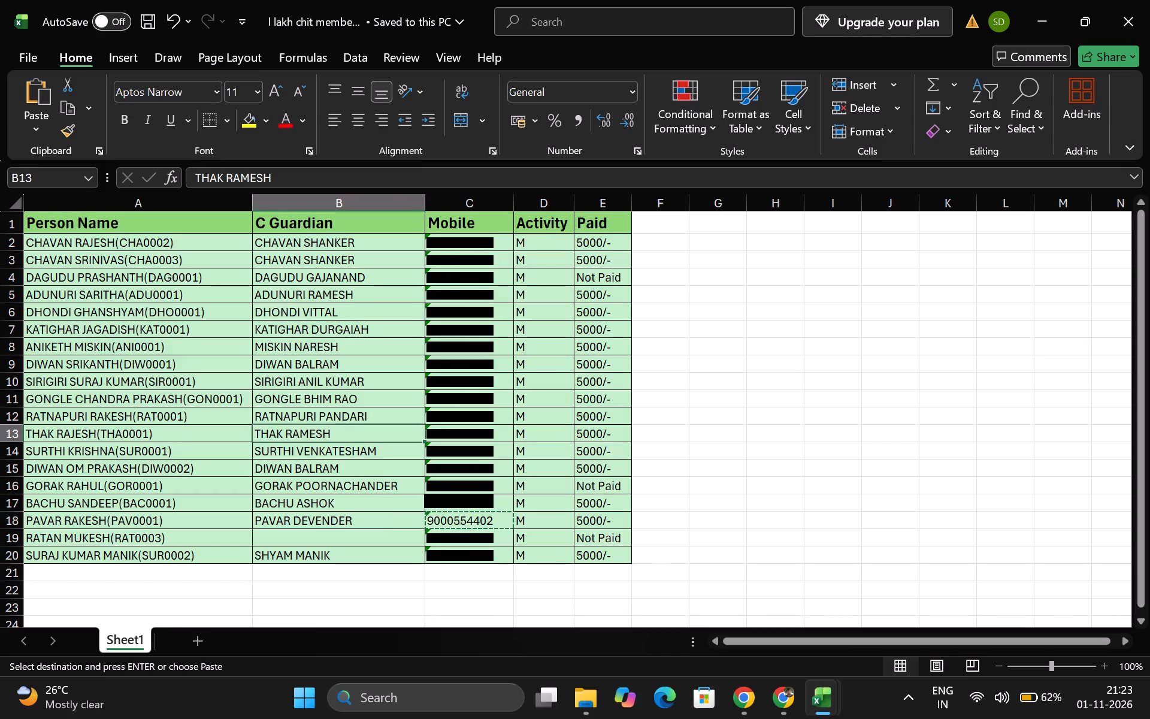
key("shift+Right")
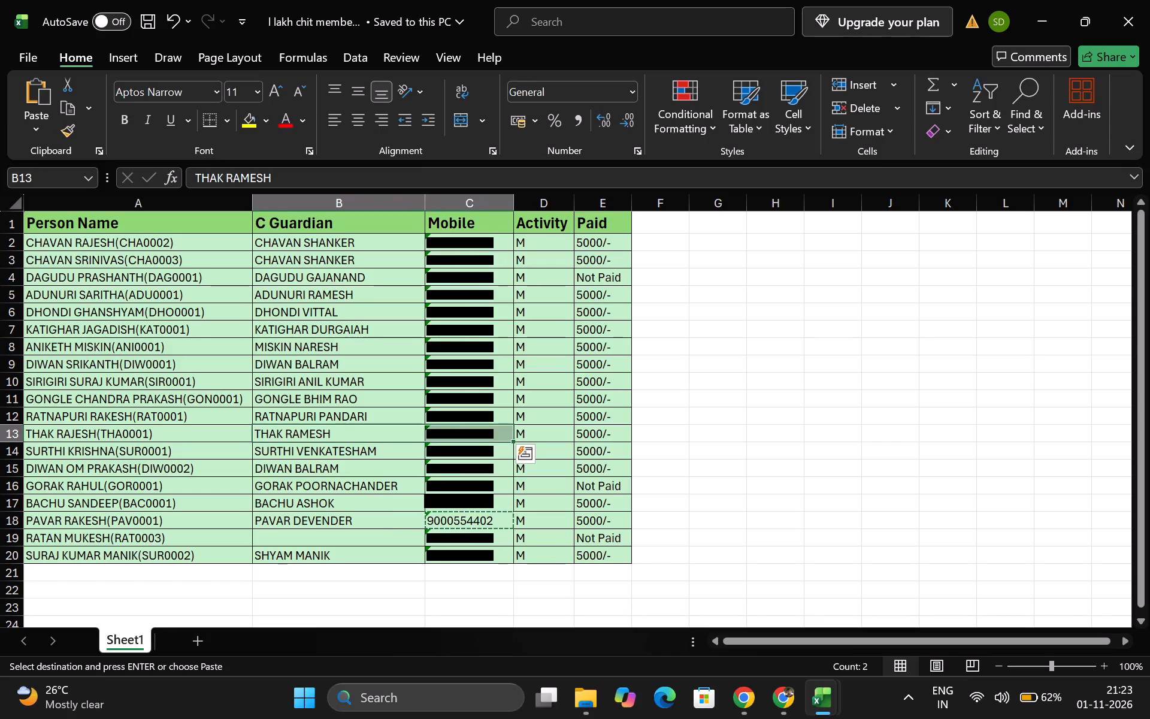
key("ctrl+c")
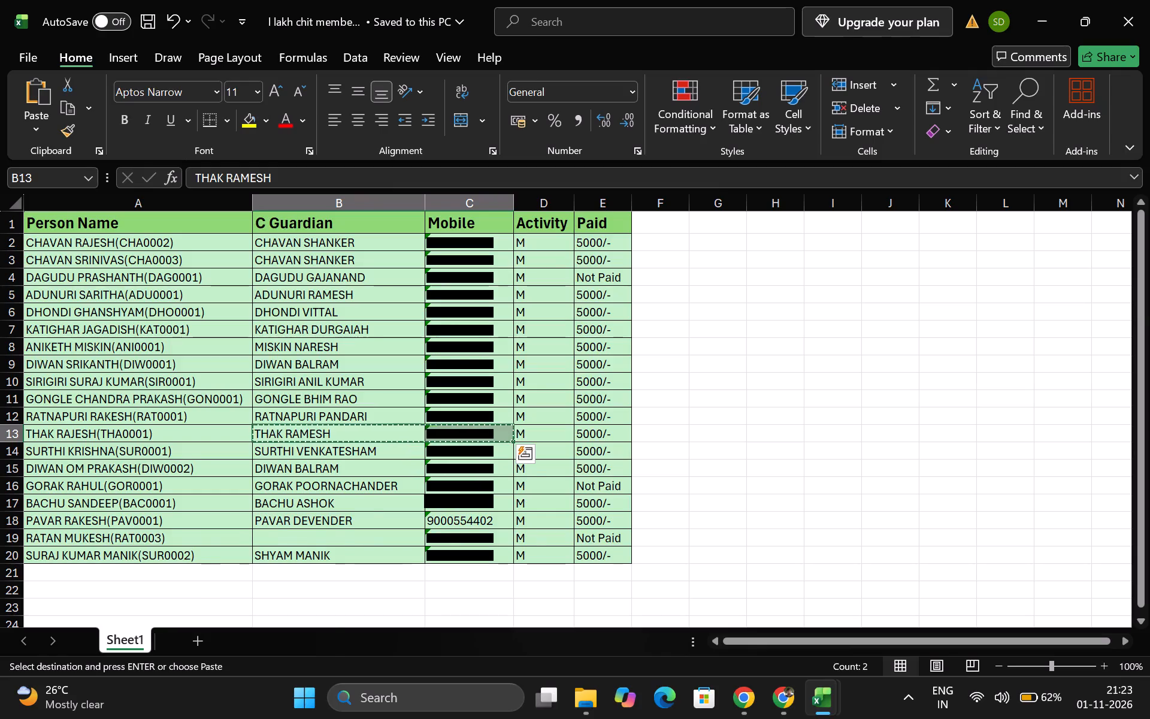
key("ctrl+Tab")
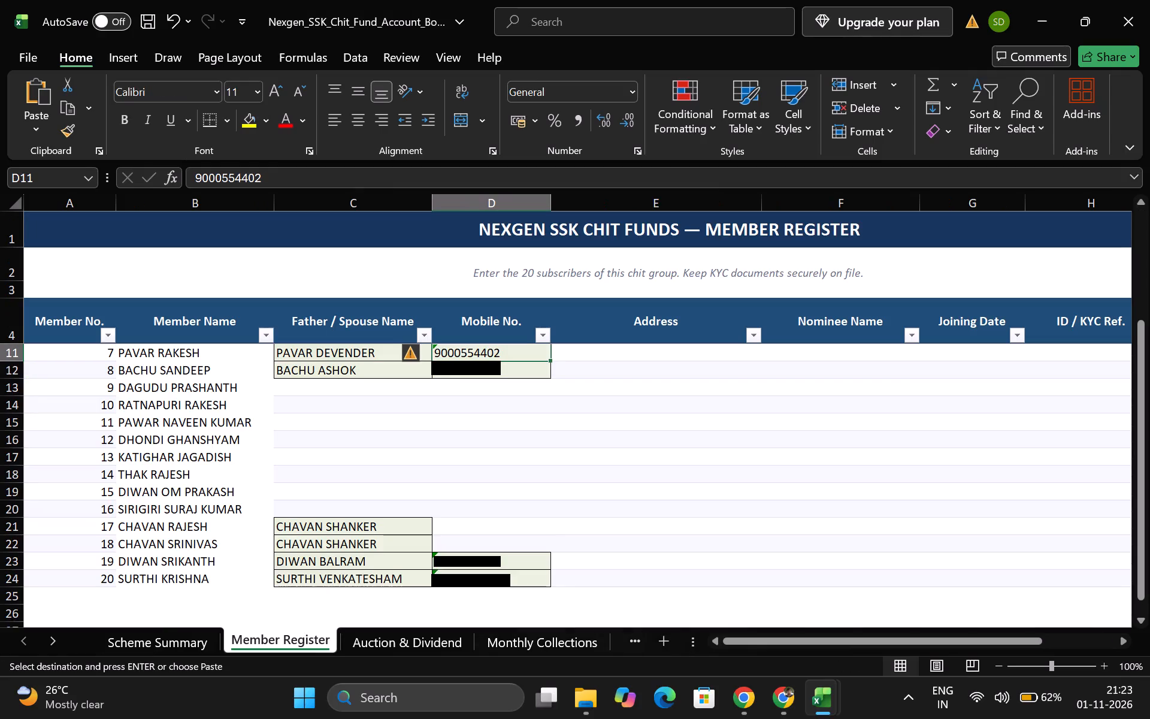
left_click(299, 476)
key("ctrl+v")
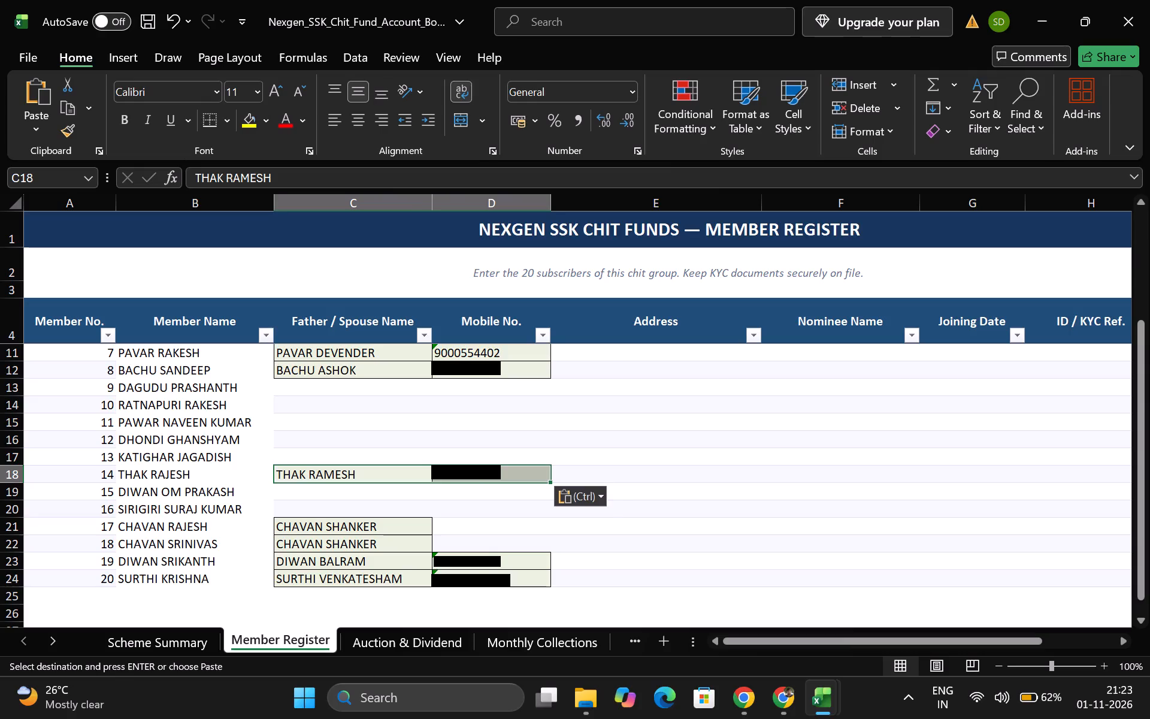
left_click(521, 503)
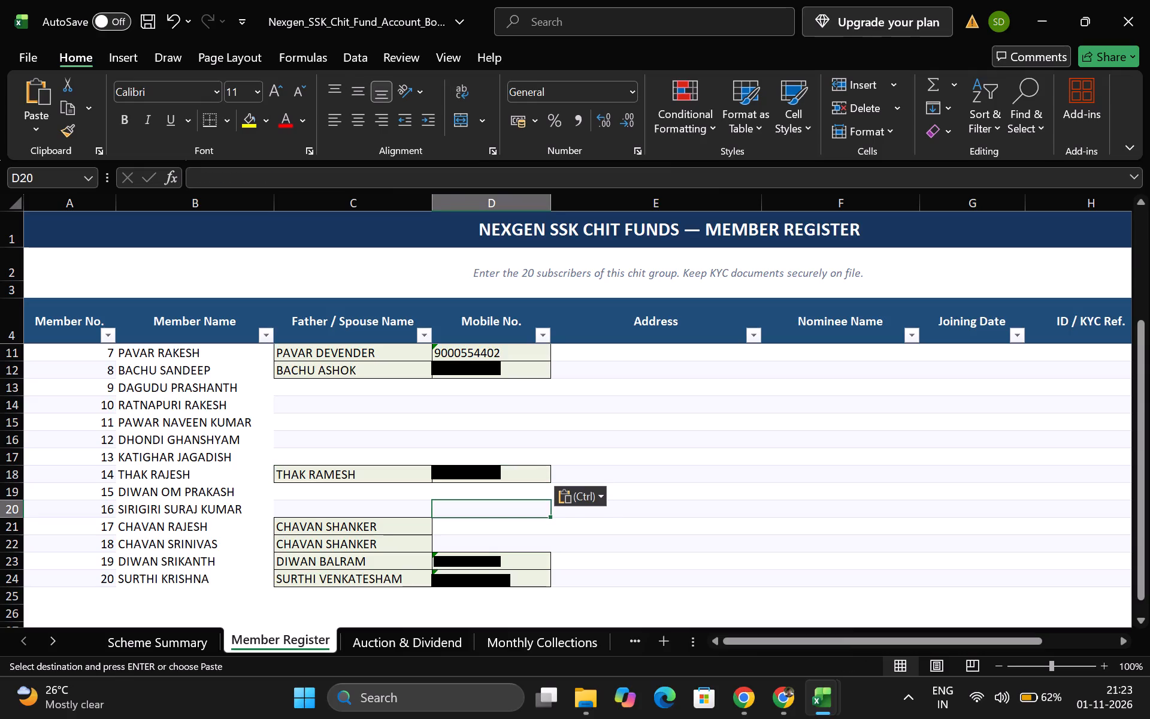
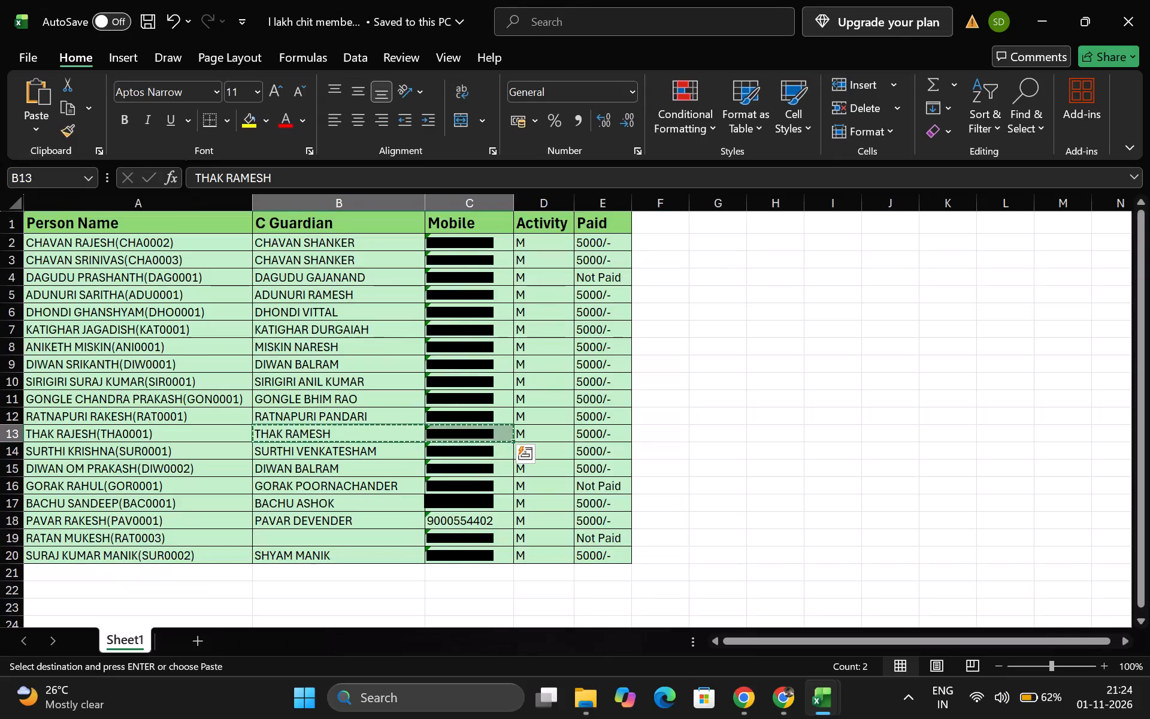
Copy the guardian name and mobile number from B12:C12 of the members workbook into C14:D14 of the Member Register, for member 10.
left_click(339, 418)
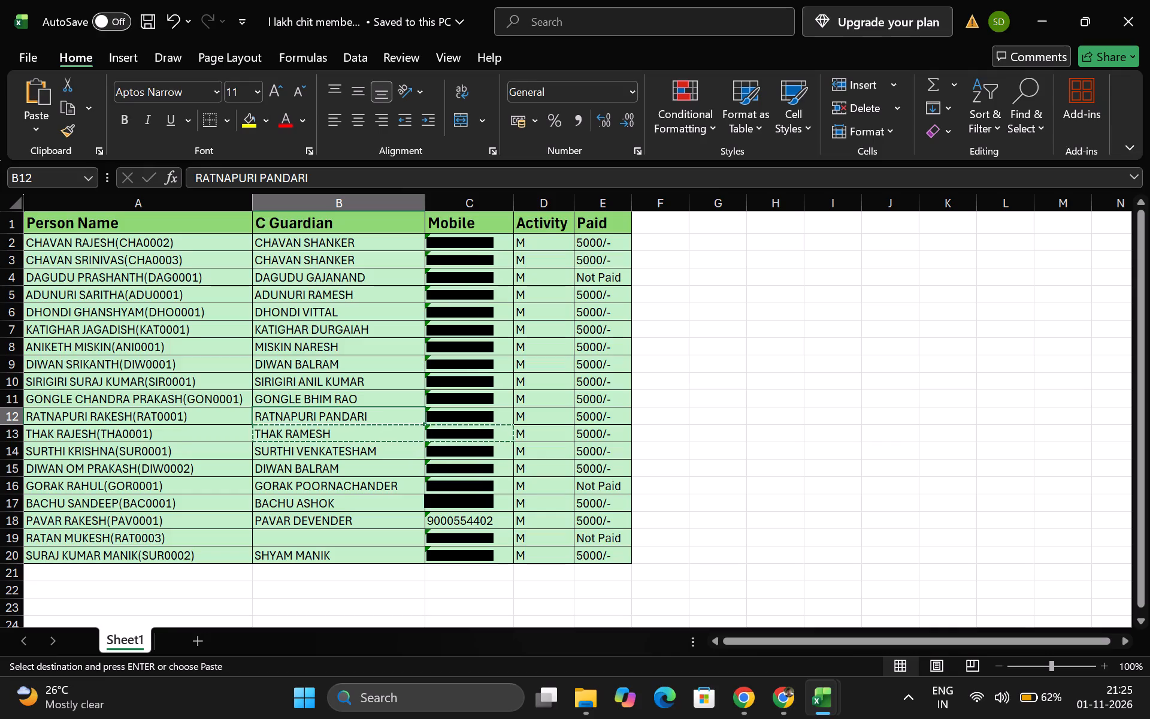
key("shift+Right")
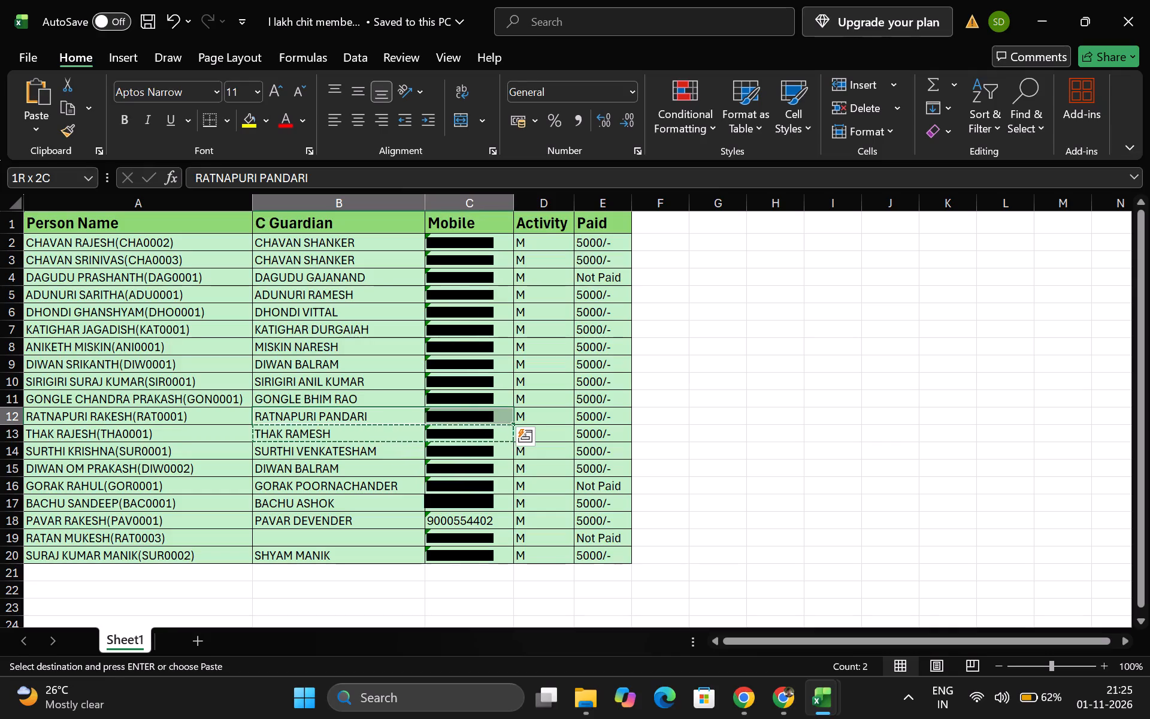
key("ctrl+c")
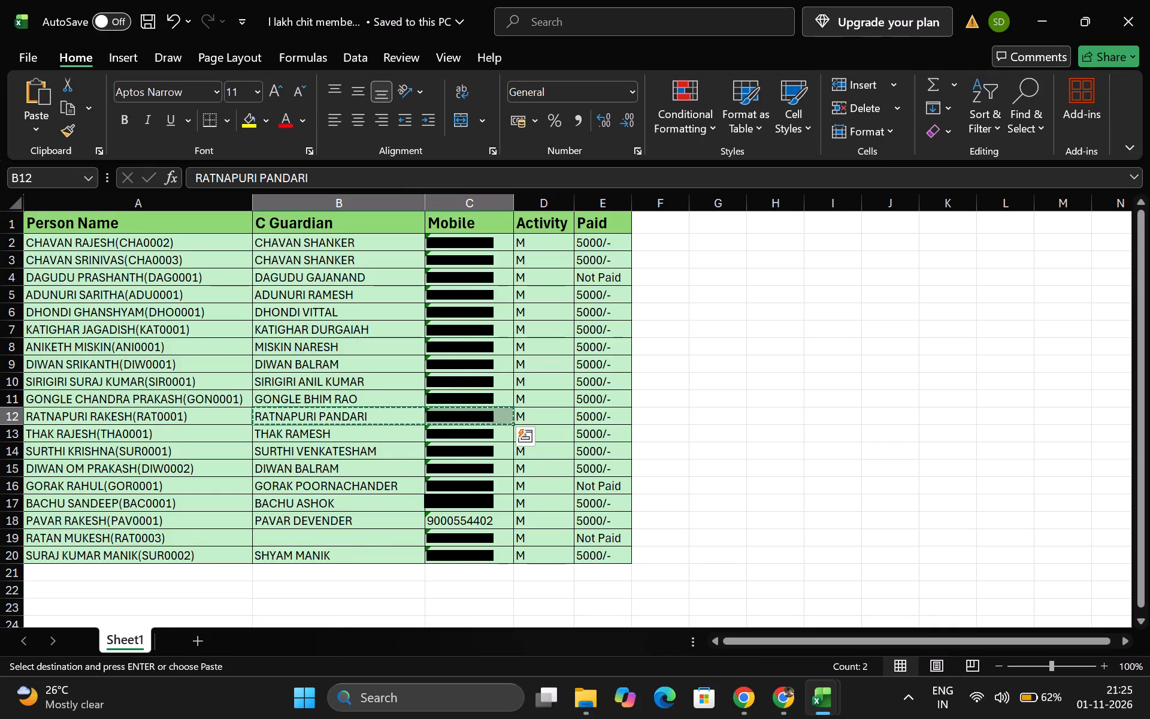
key("ctrl+Tab")
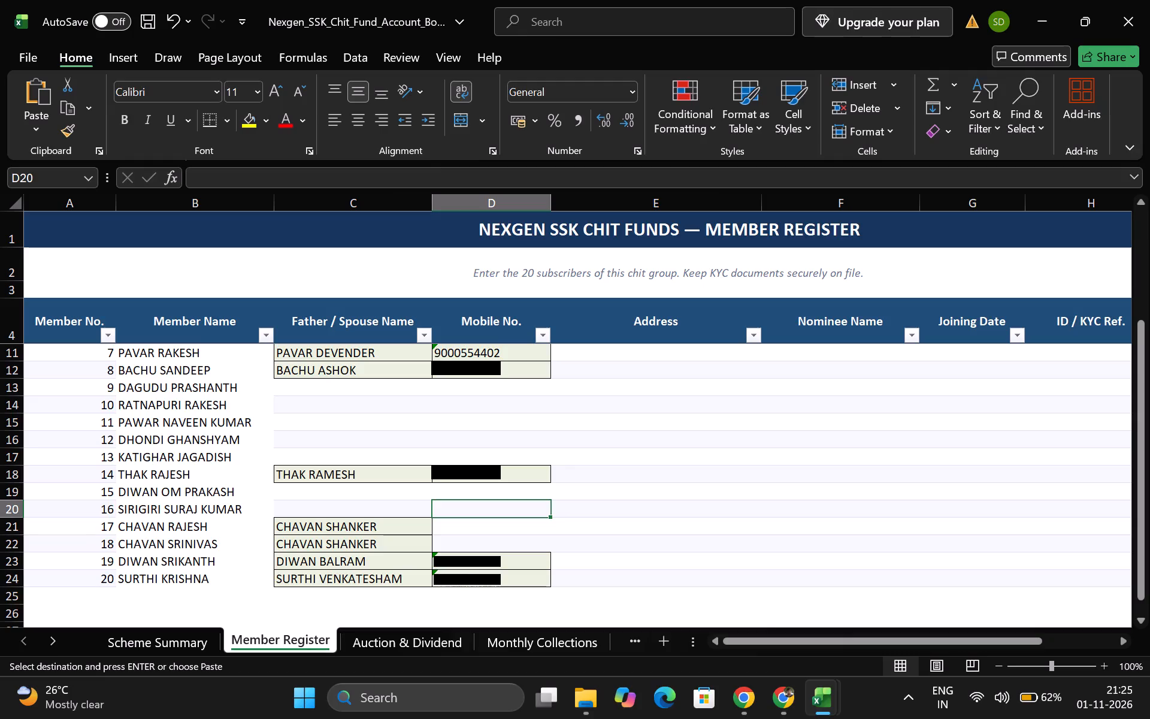
left_click(296, 404)
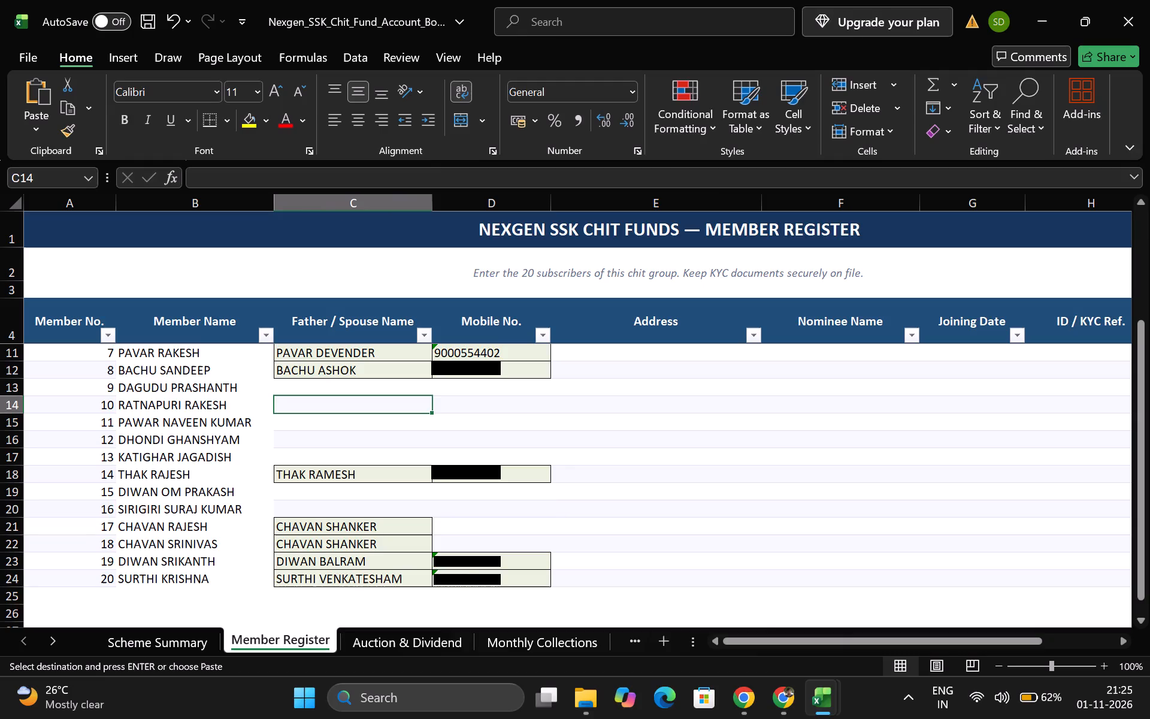
key("ctrl+v")
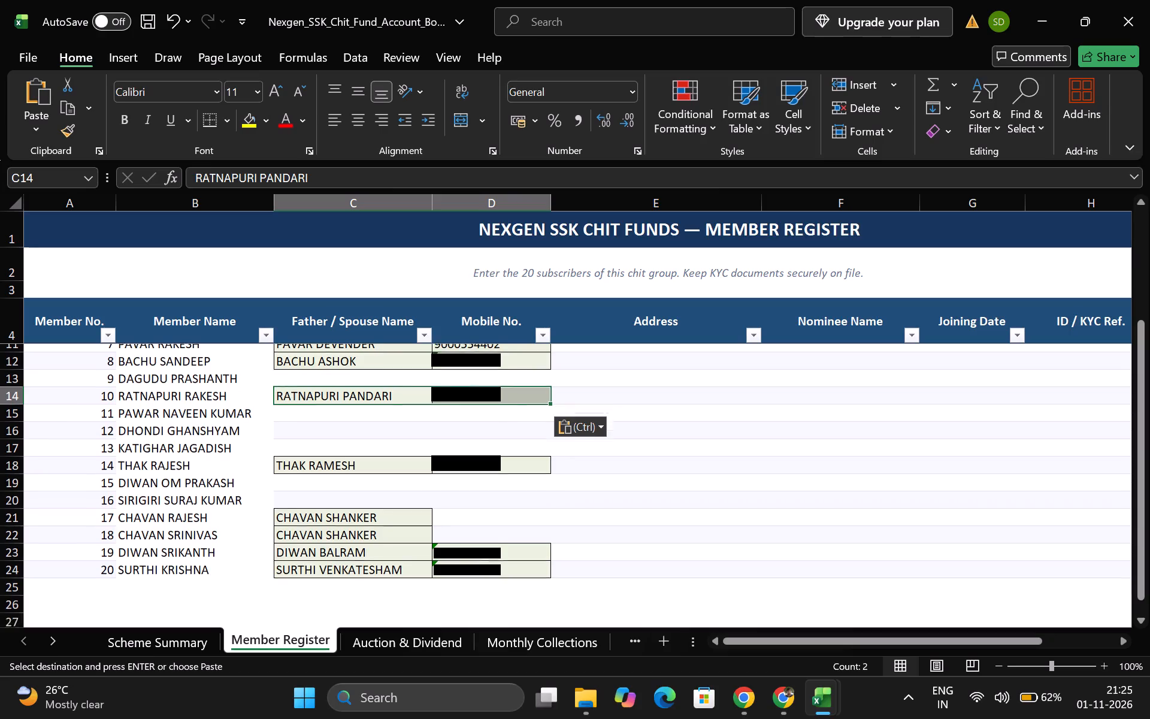
Copy the mobile number from C2 of the members workbook into D21 and D22 of the Member Register, for members 17 and 18.
scroll(647, 475, "down", 2)
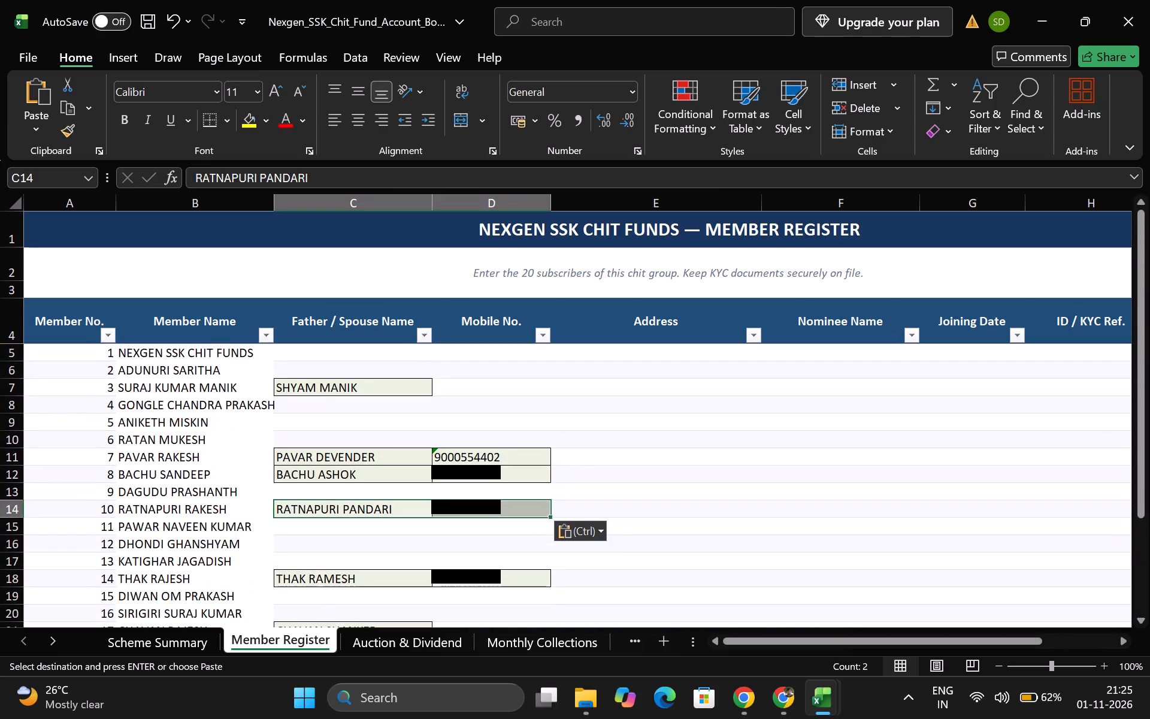
scroll(647, 475, "down", 1)
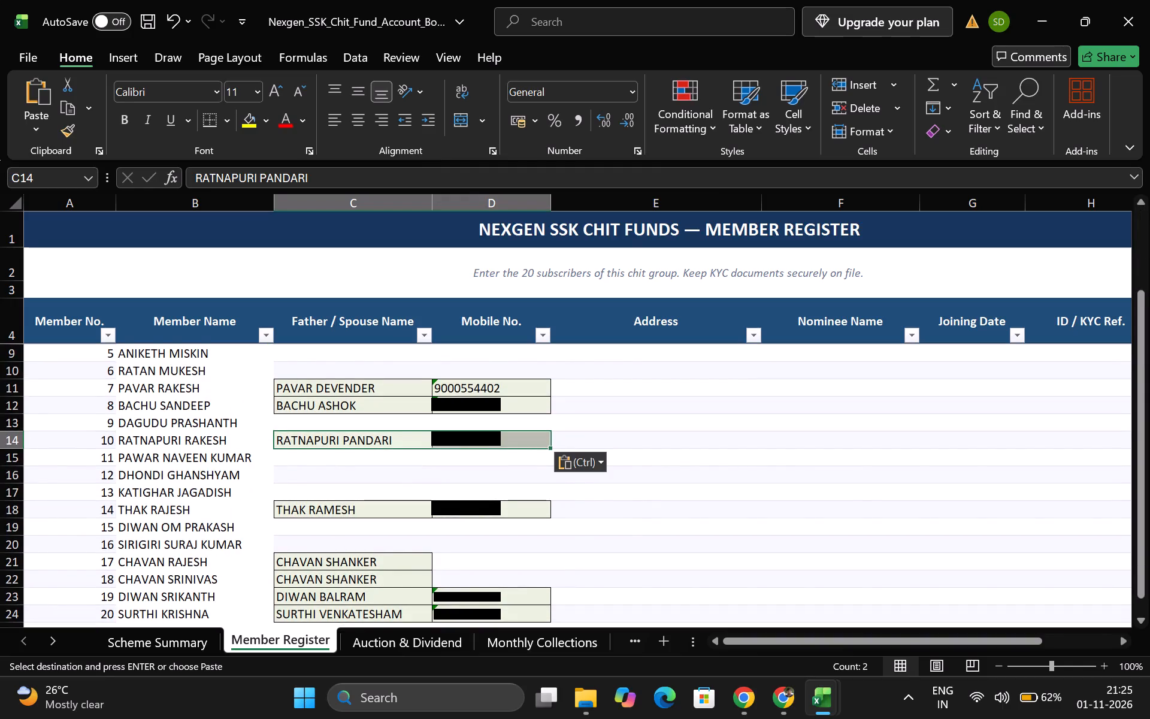
key("ctrl+Tab")
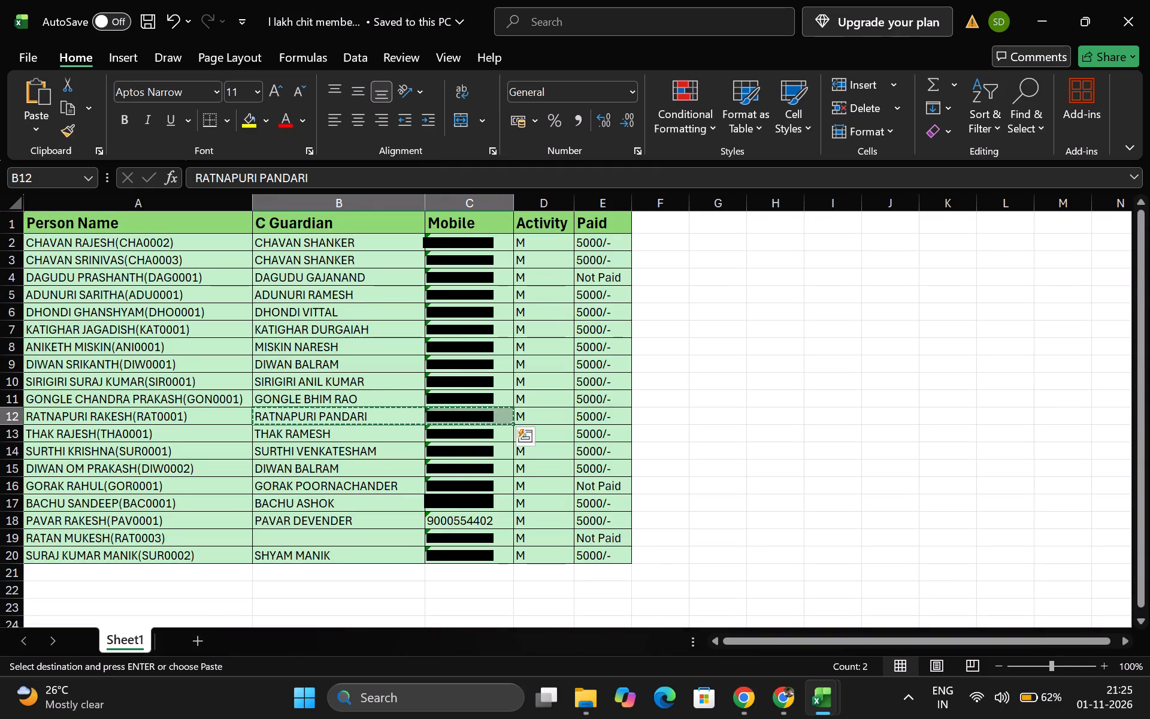
left_click(447, 242)
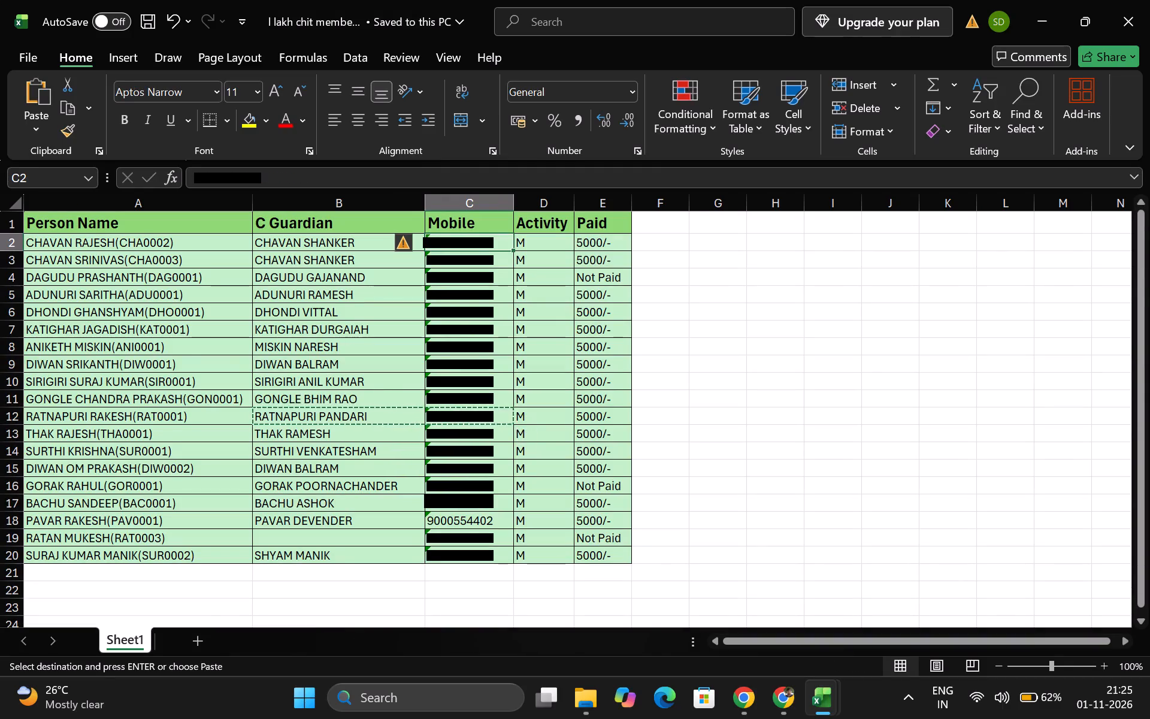
key("ctrl+c")
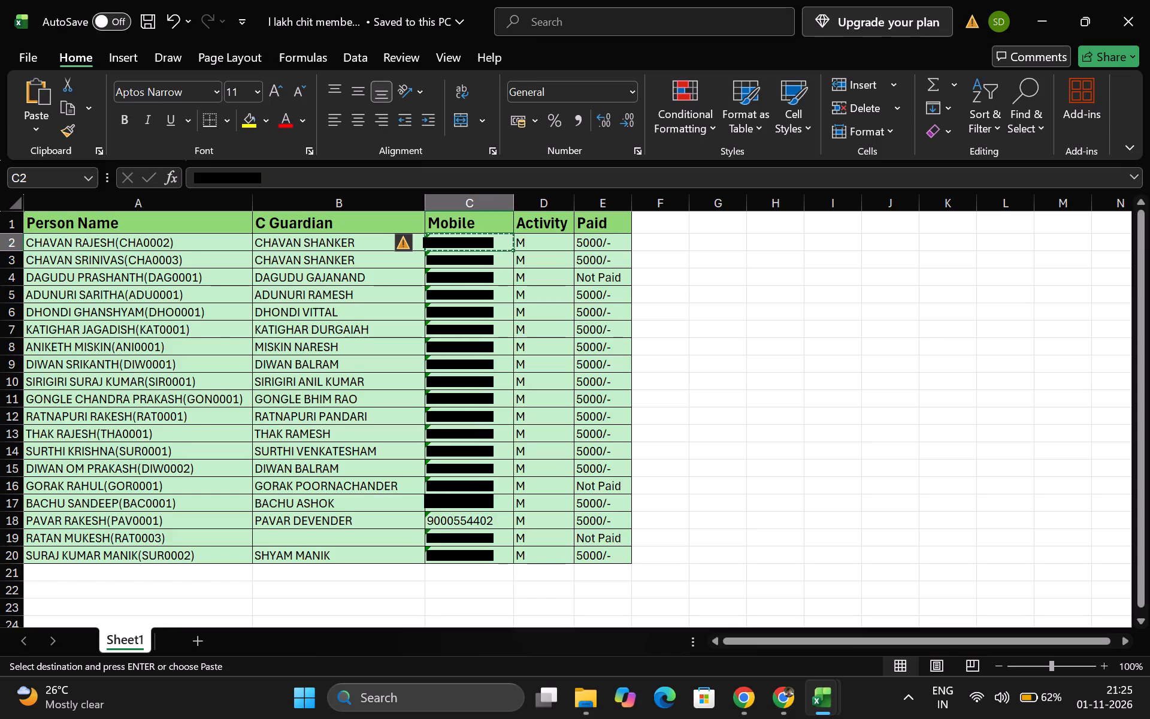
key("ctrl+Tab")
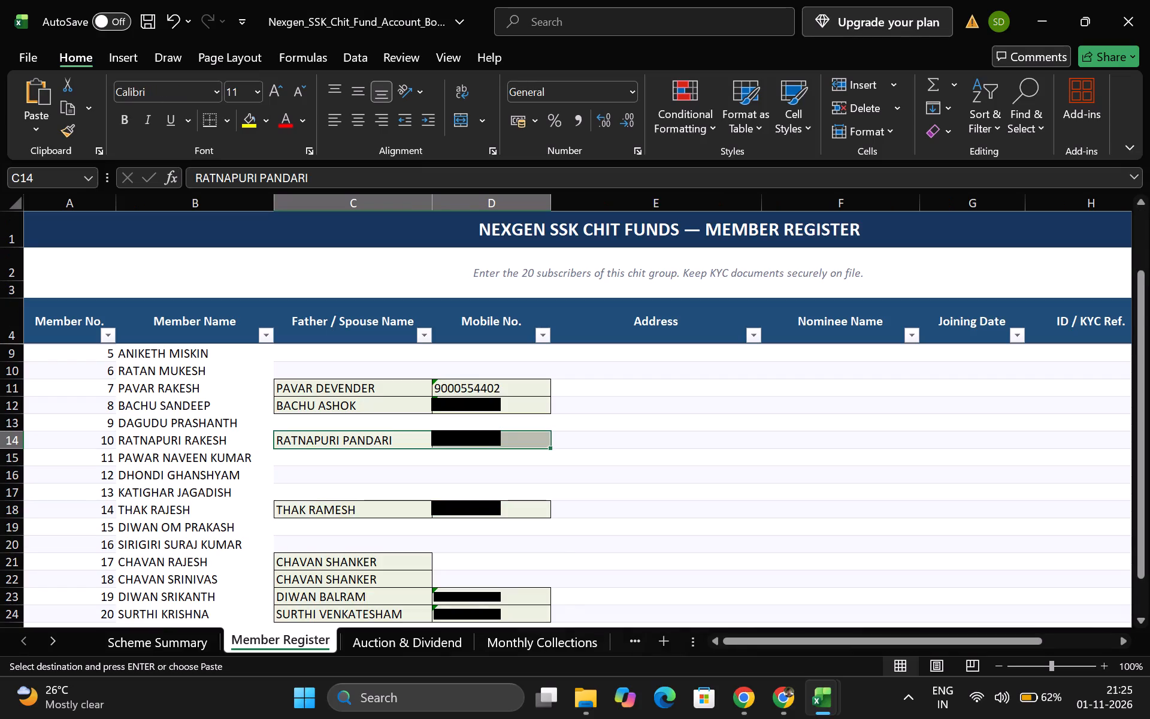
left_click(464, 561)
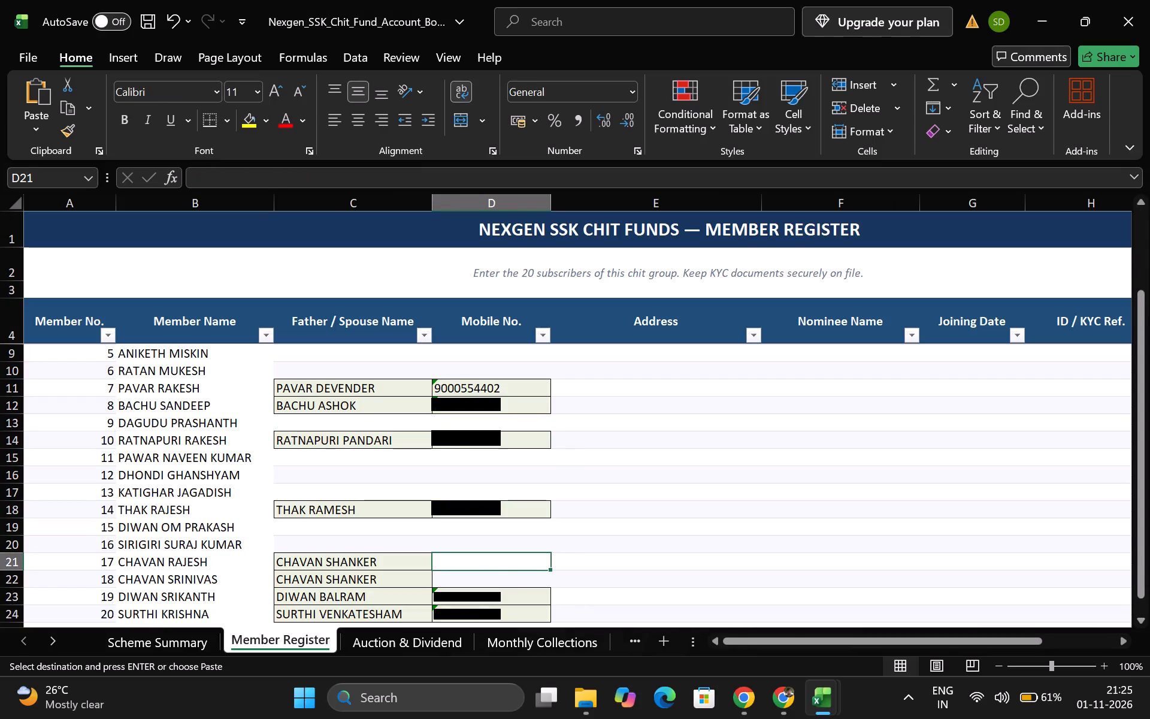
key("ctrl+v")
left_click(464, 561, "ctrl")
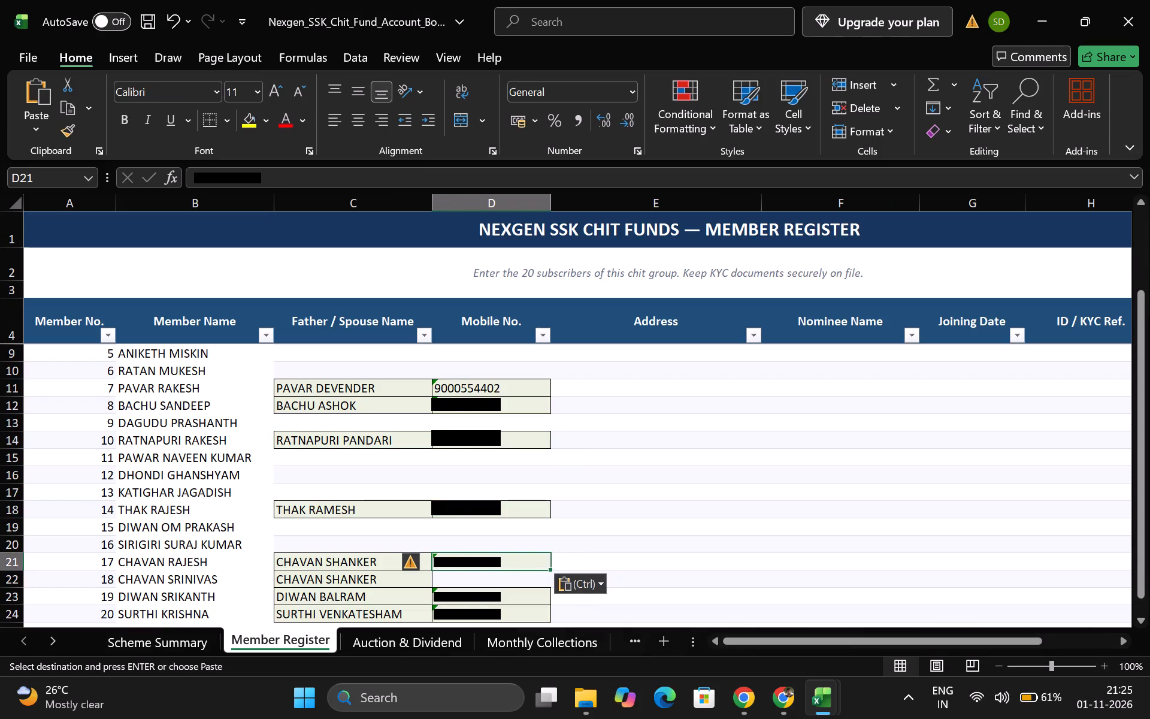
left_click(466, 579)
key("ctrl+v")
left_click(466, 579, "ctrl")
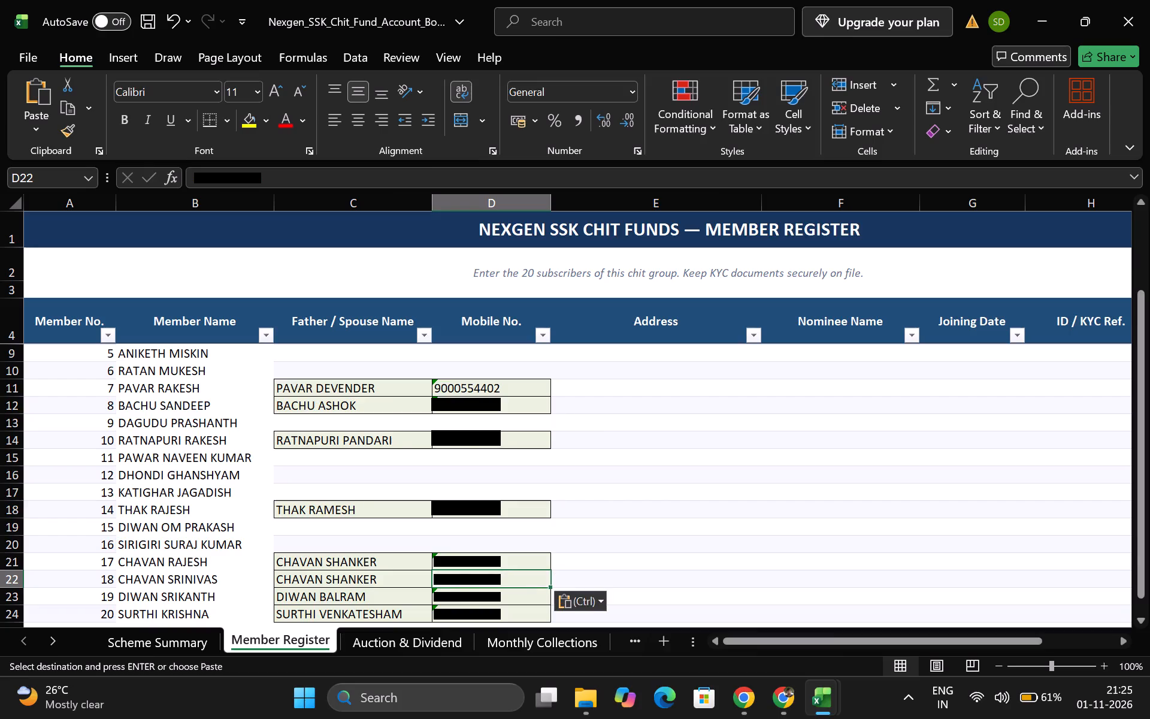
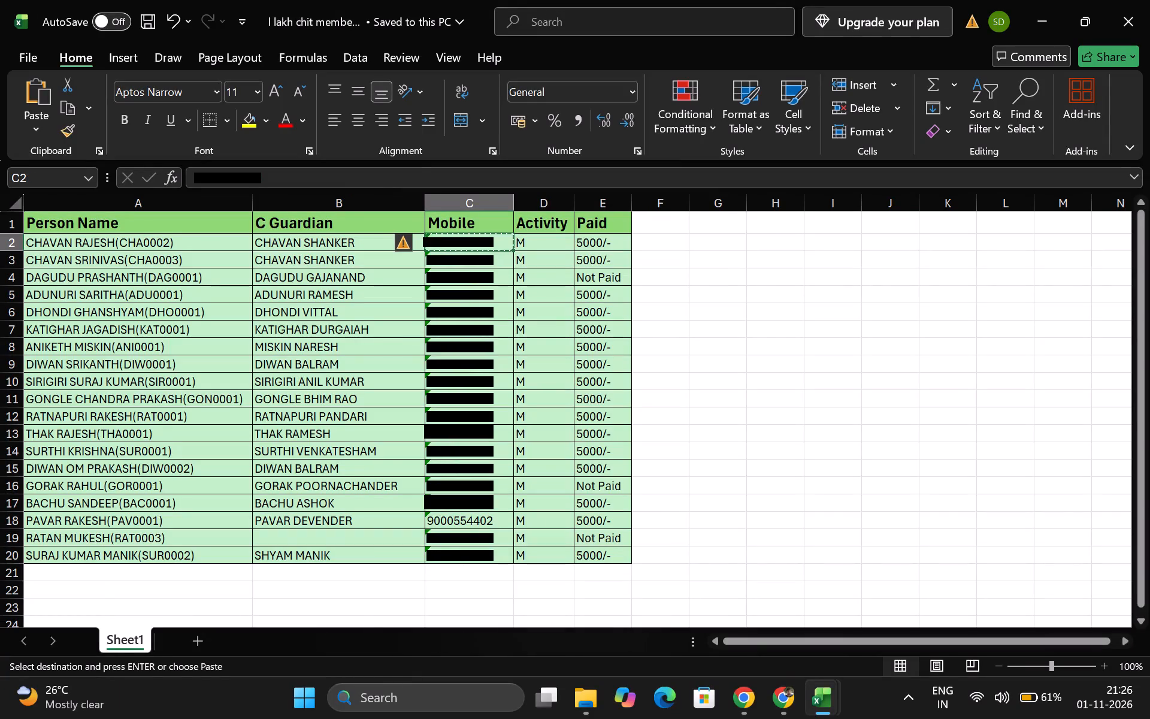
Copy the guardian name and mobile number from B11:C11 of the members workbook into C8:D8 of the Member Register, for member 4.
left_click(360, 398)
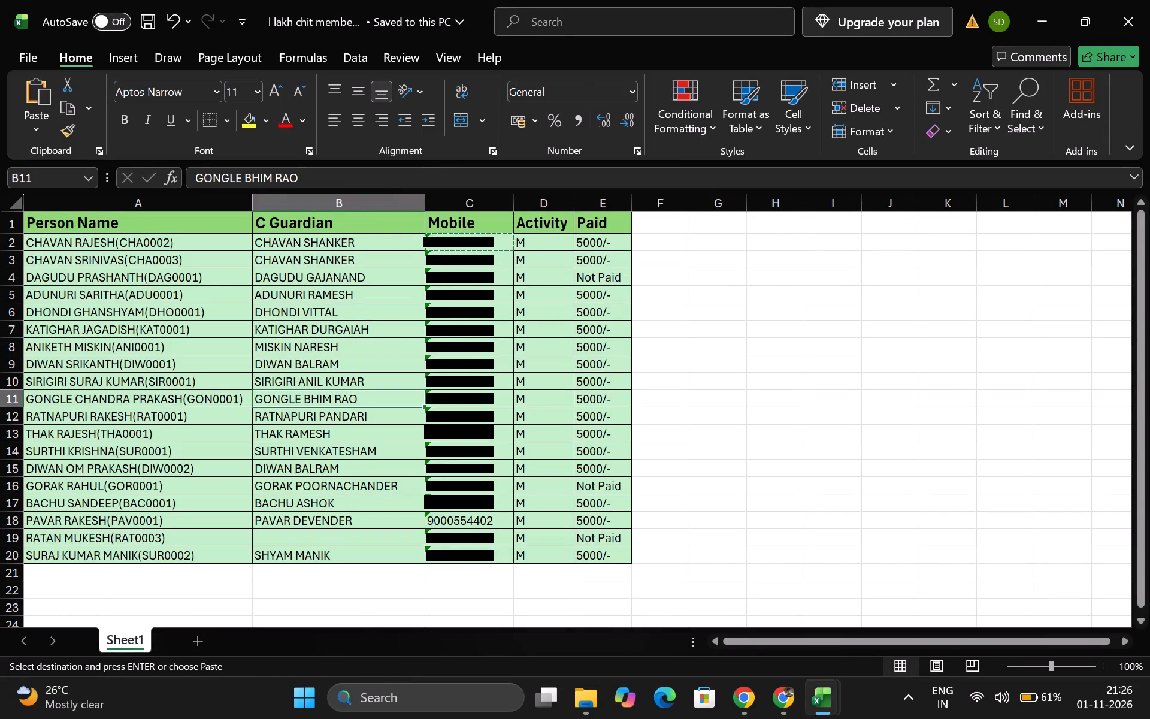
key("shift+Right")
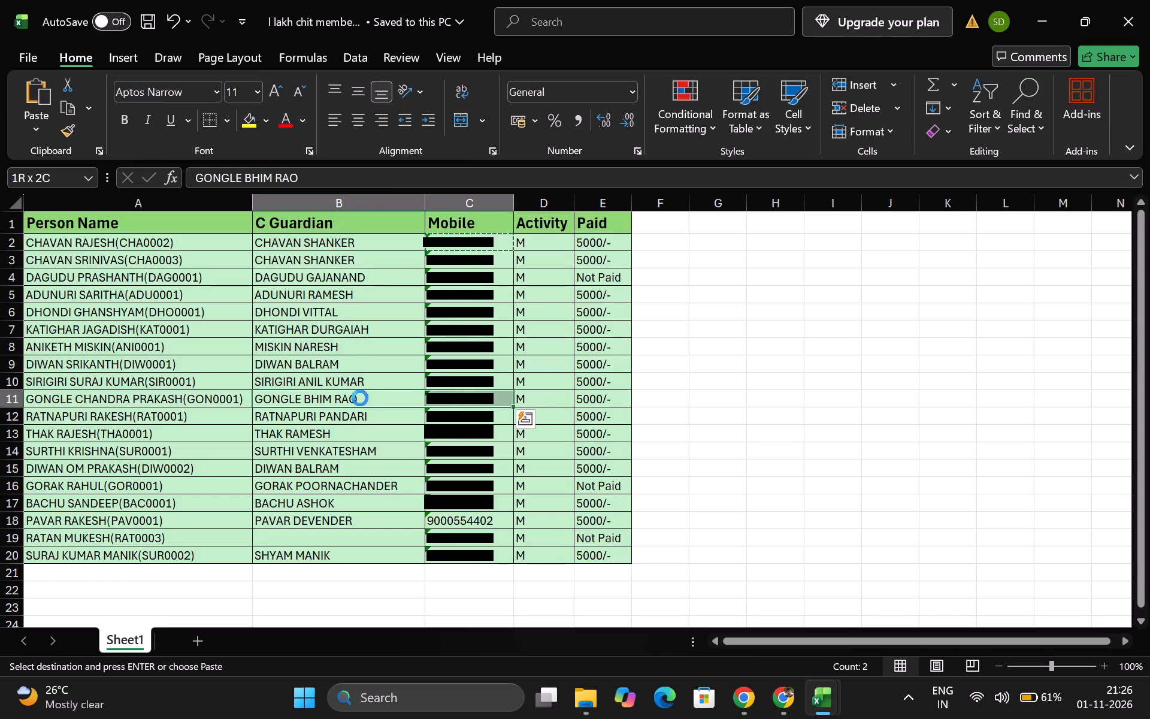
key("ctrl+c")
key("ctrl+Tab")
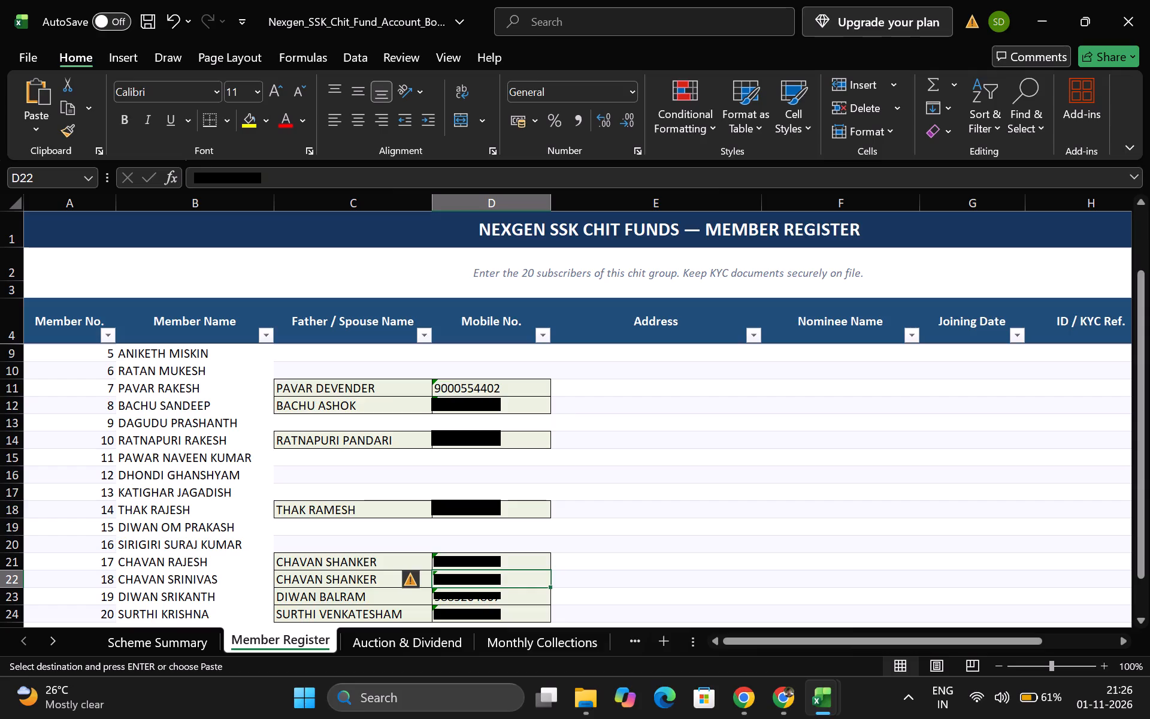
scroll(291, 472, "up", 1)
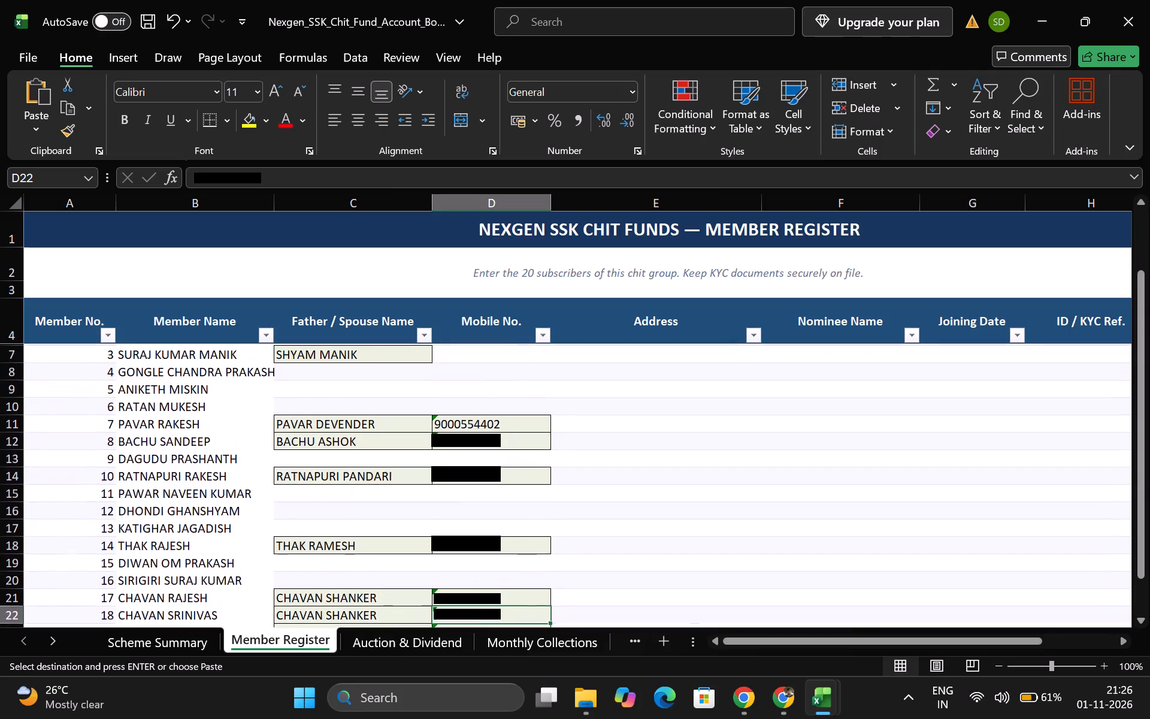
scroll(291, 472, "up", 1)
left_click(329, 372)
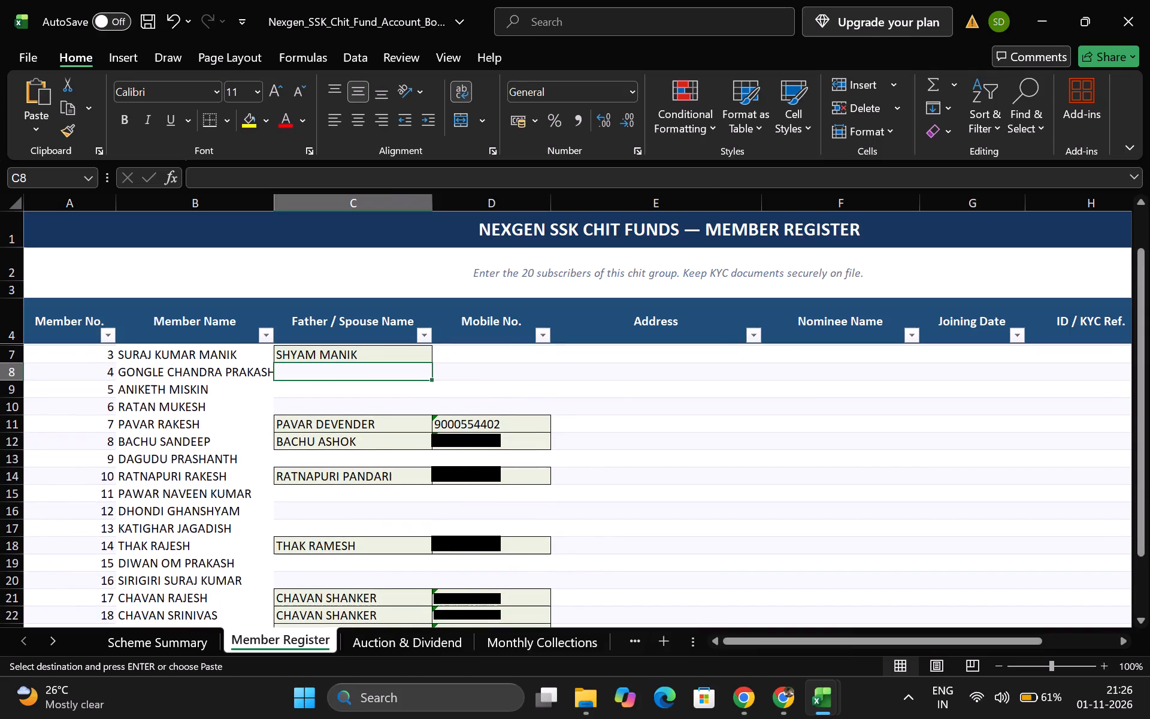
key("ctrl+v")
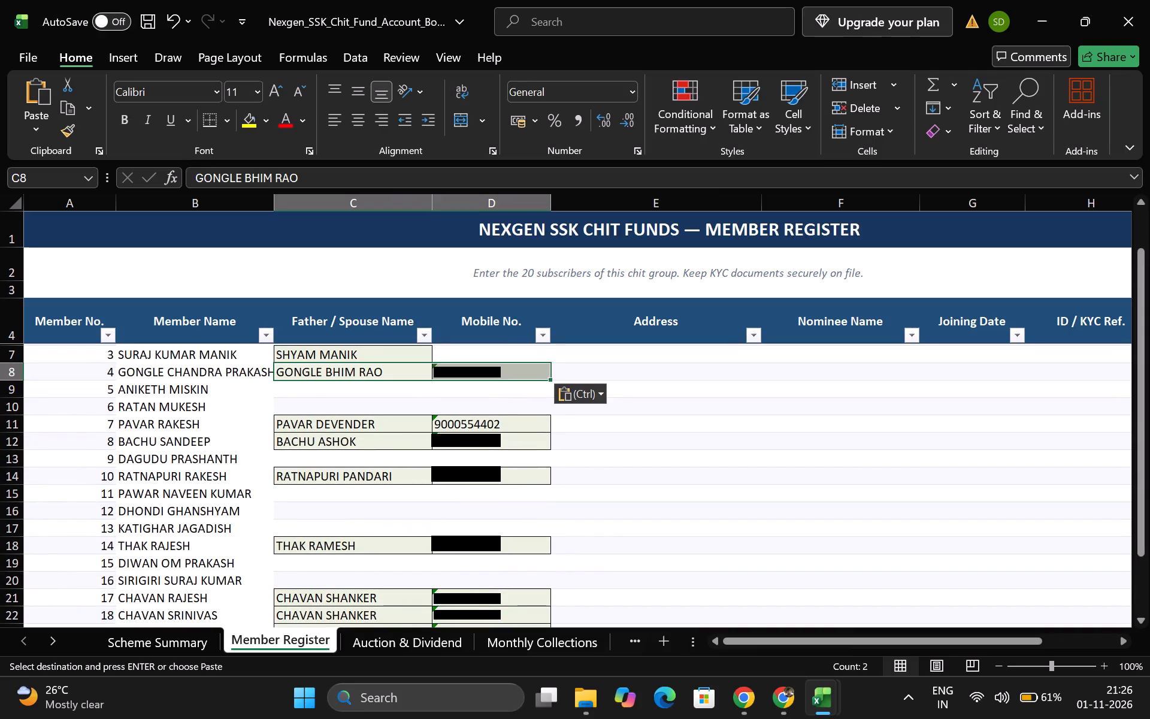
Copy the mobile number from C20 of the members workbook into D7 of the Member Register, for member 3.
key("ctrl+Tab")
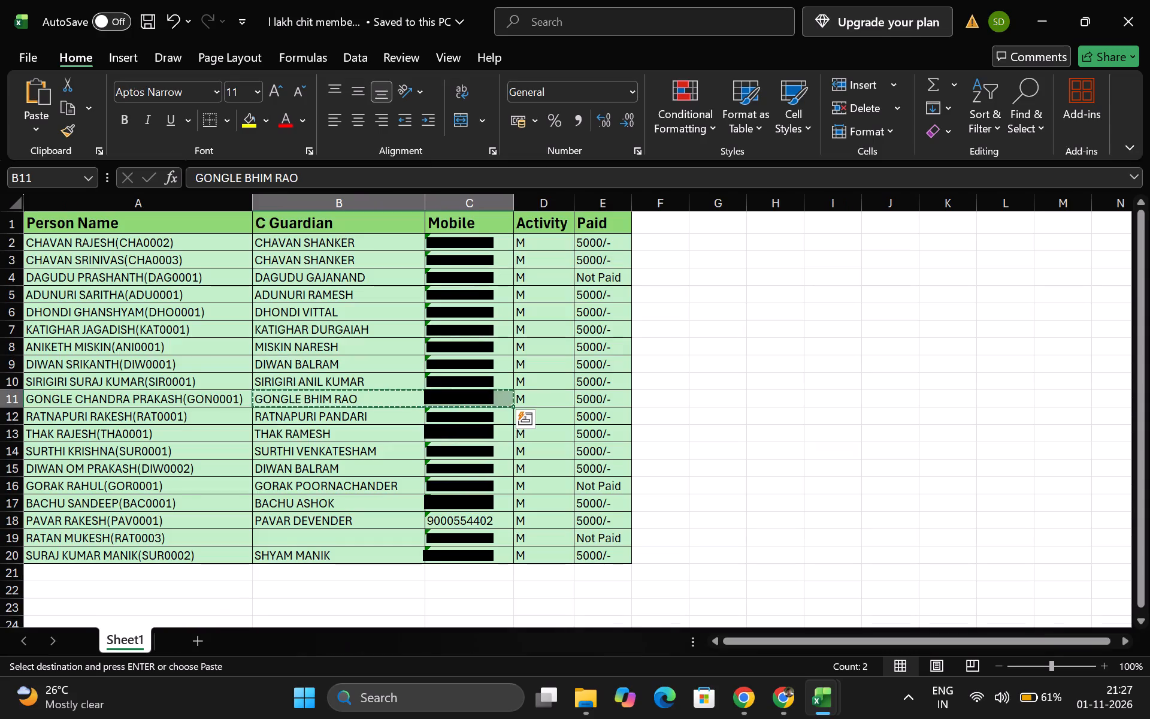
left_click(449, 563)
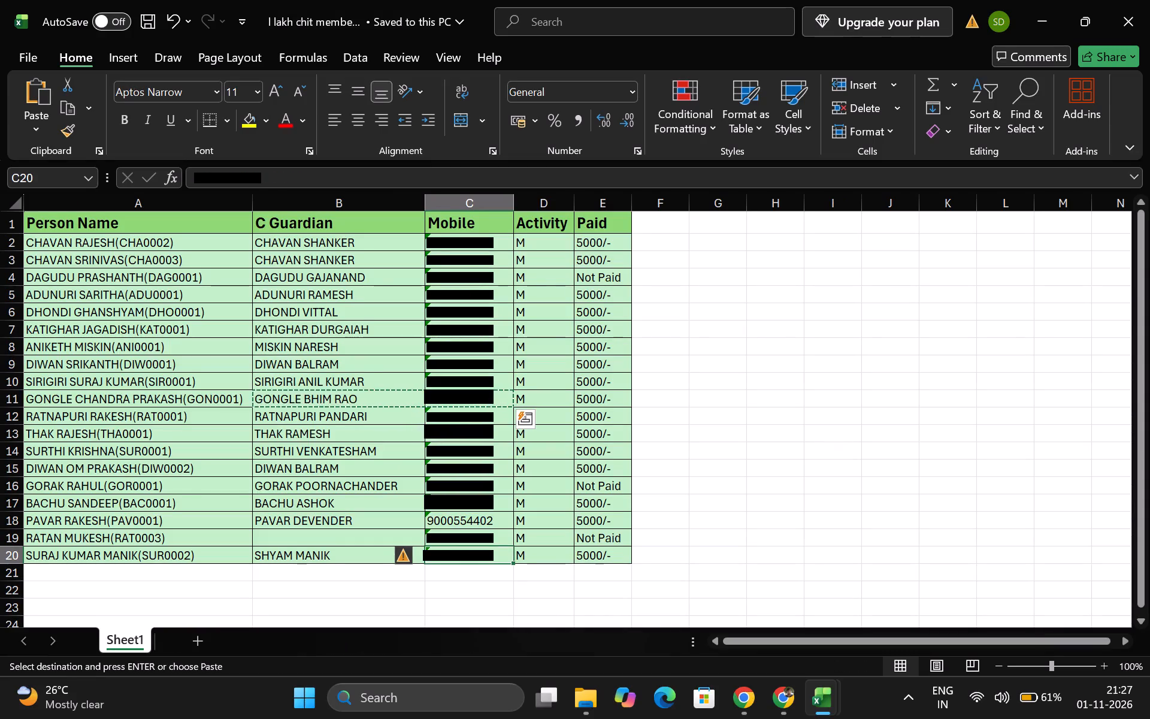
key("ctrl+c")
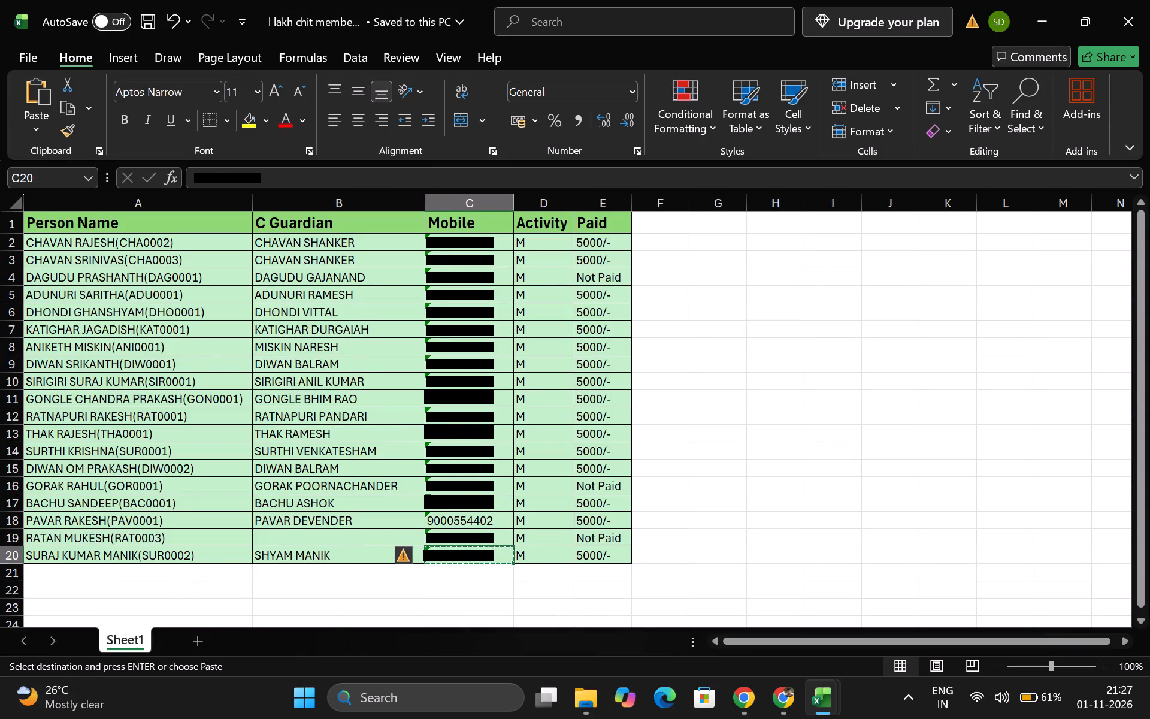
key("ctrl+Tab")
left_click(476, 357)
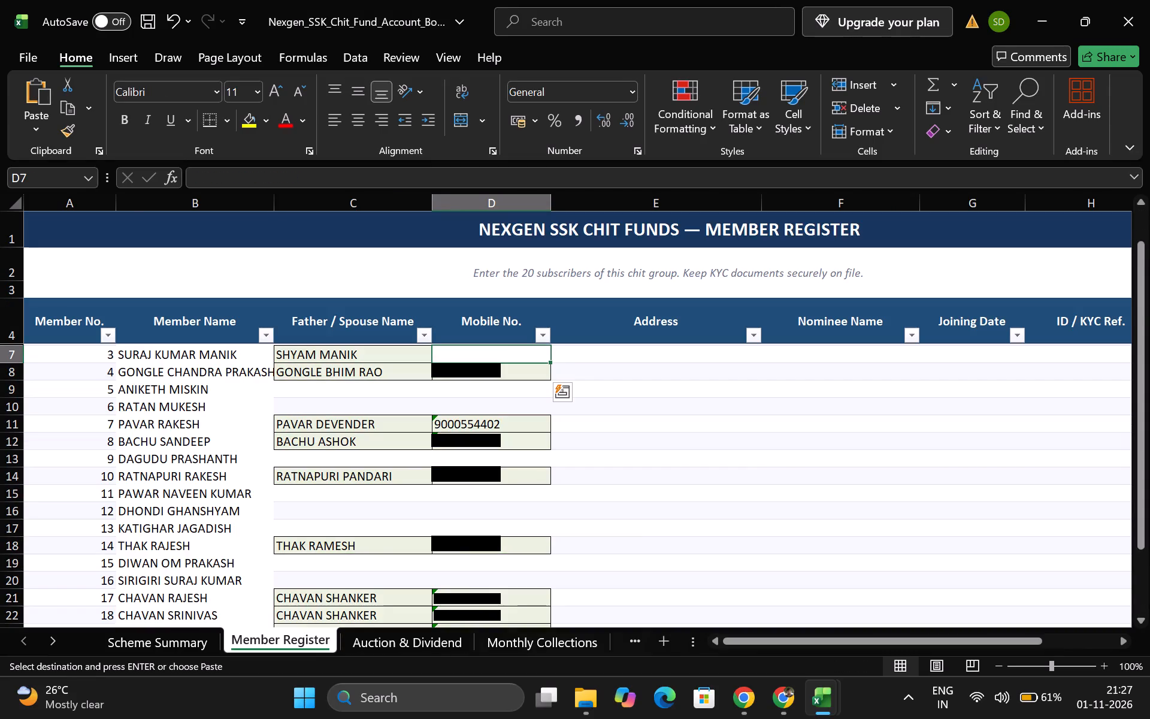
key("ctrl+v")
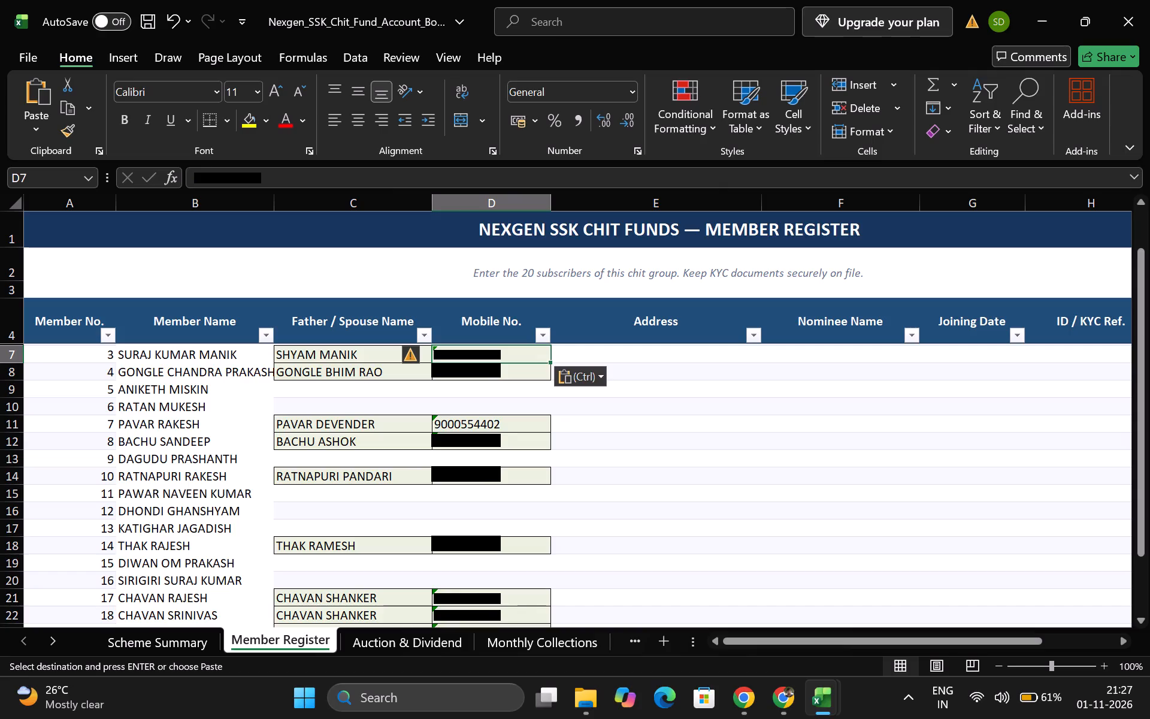
Copy the guardian name and mobile number from B10:C10 of the members workbook into C20:D20 of the Member Register, for member 16.
key("ctrl+Tab")
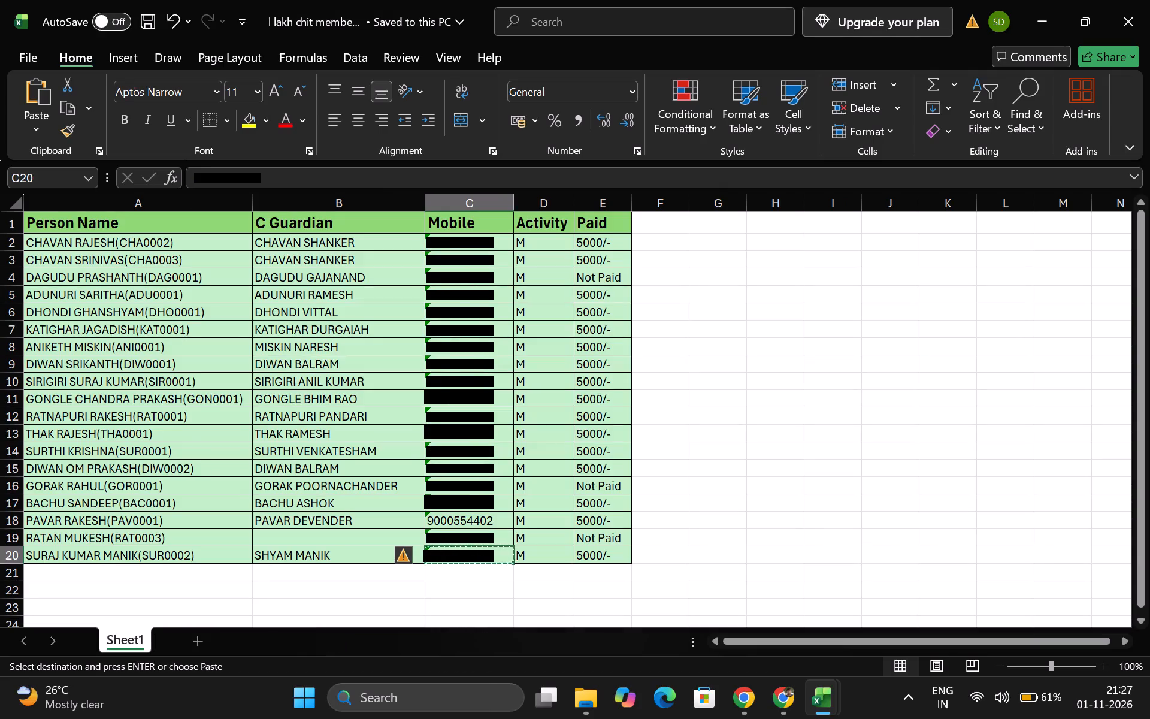
left_click(311, 381)
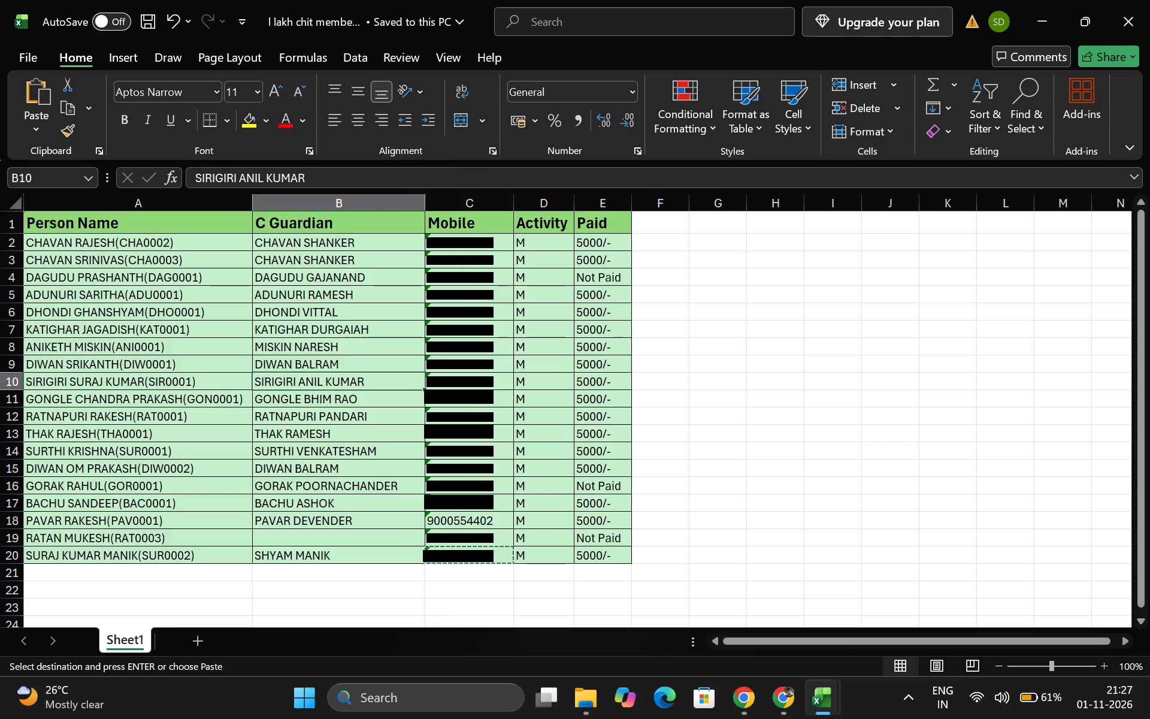
key("shift+Right")
key("ctrl+c")
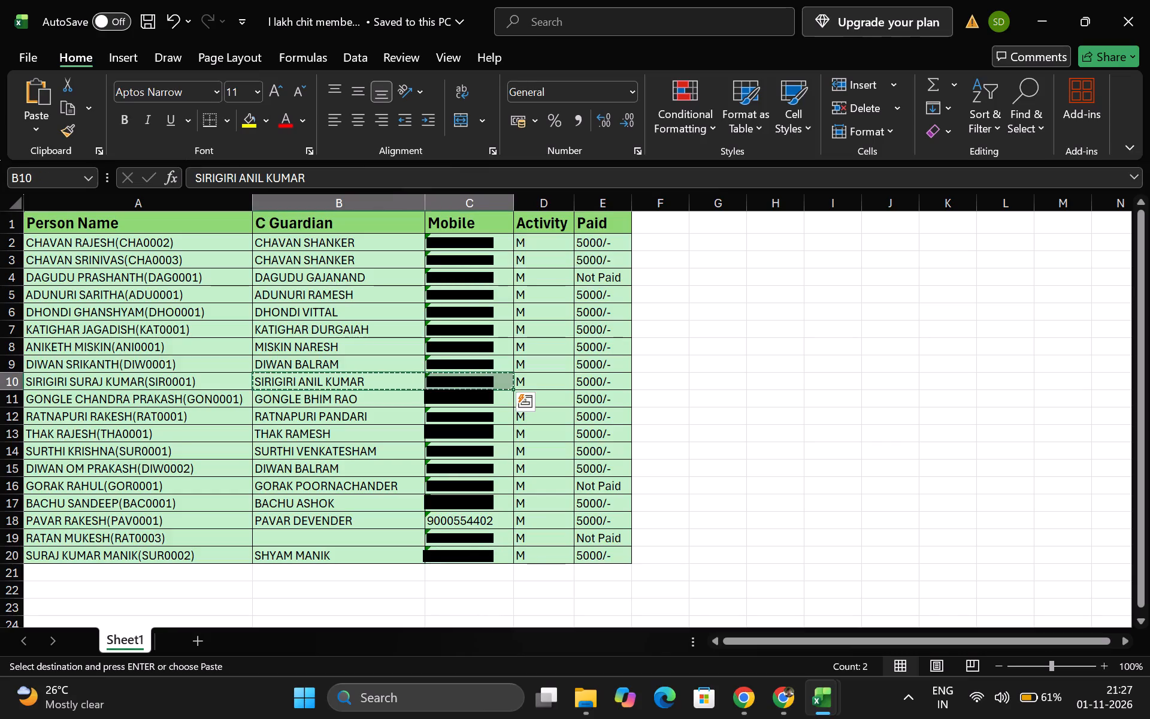
key("ctrl+Tab")
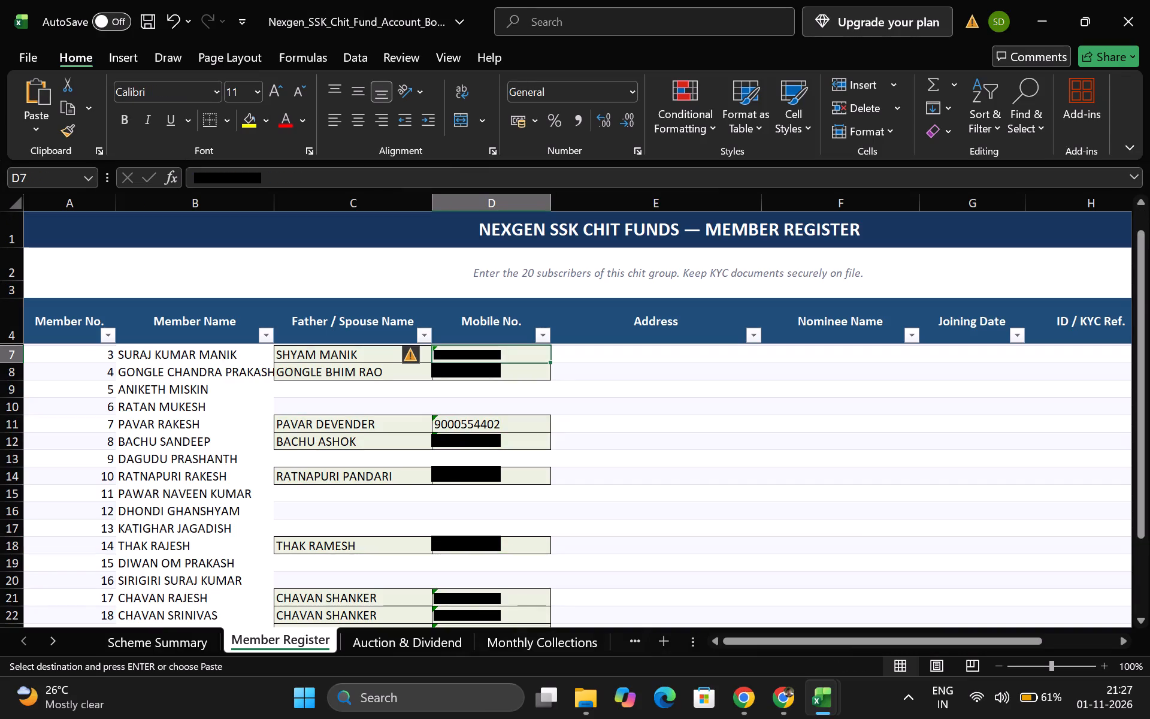
left_click(285, 579)
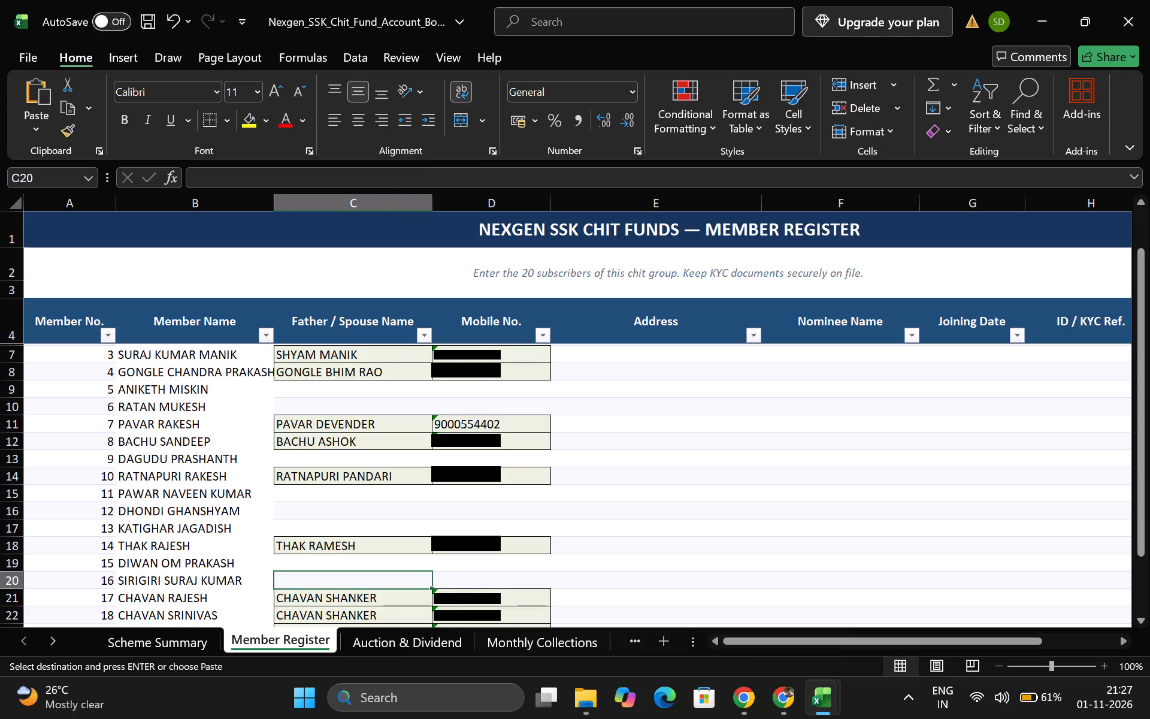
key("ctrl+v")
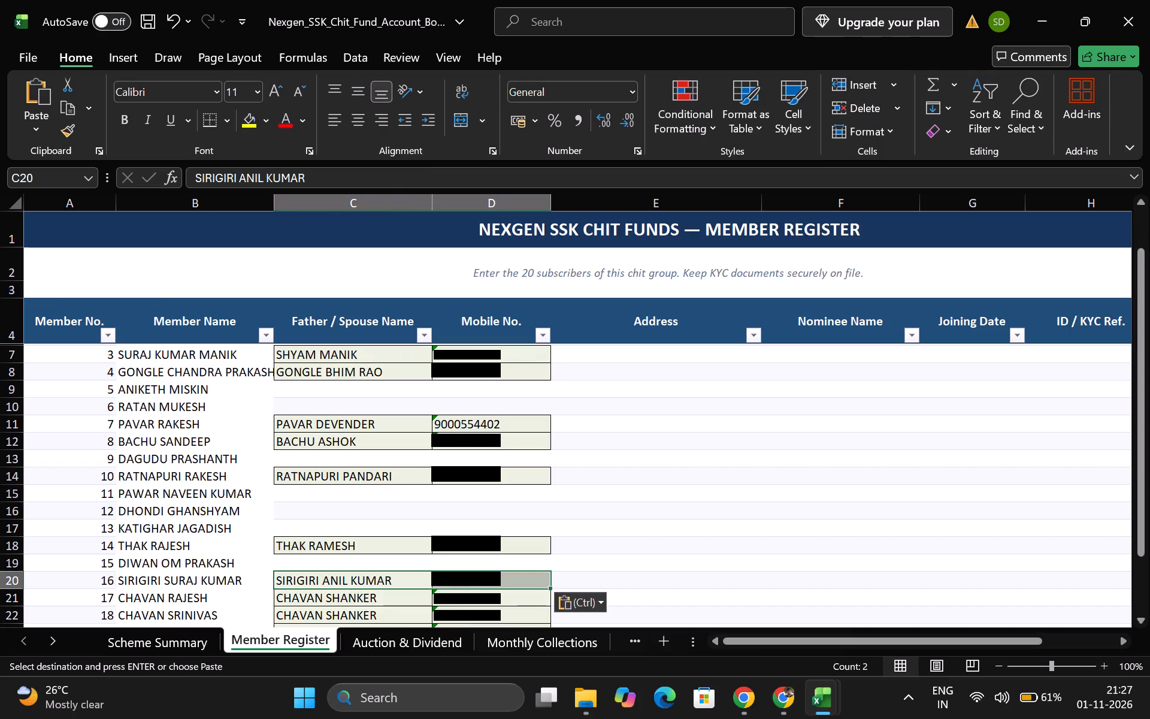
Move the guardian name and mobile number from C23:D23 to C19:D19 in the Member Register, from member 19 to member 15.
key("ctrl+Tab")
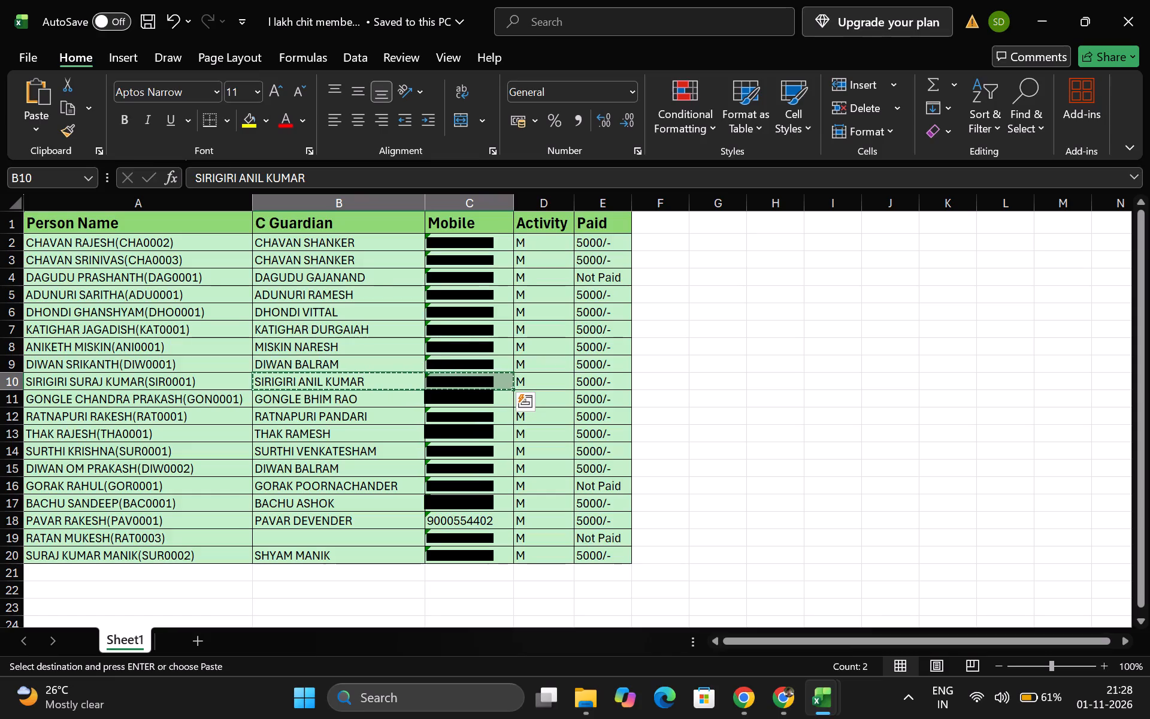
key("ctrl+Tab")
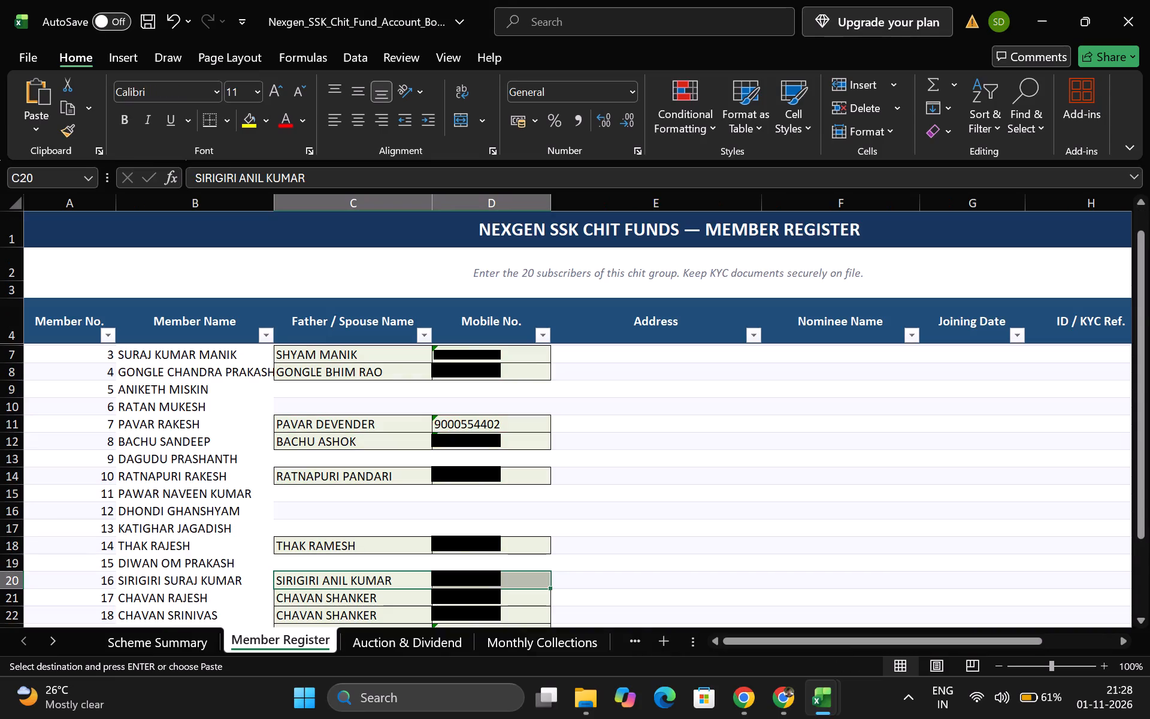
scroll(479, 475, "down", 1)
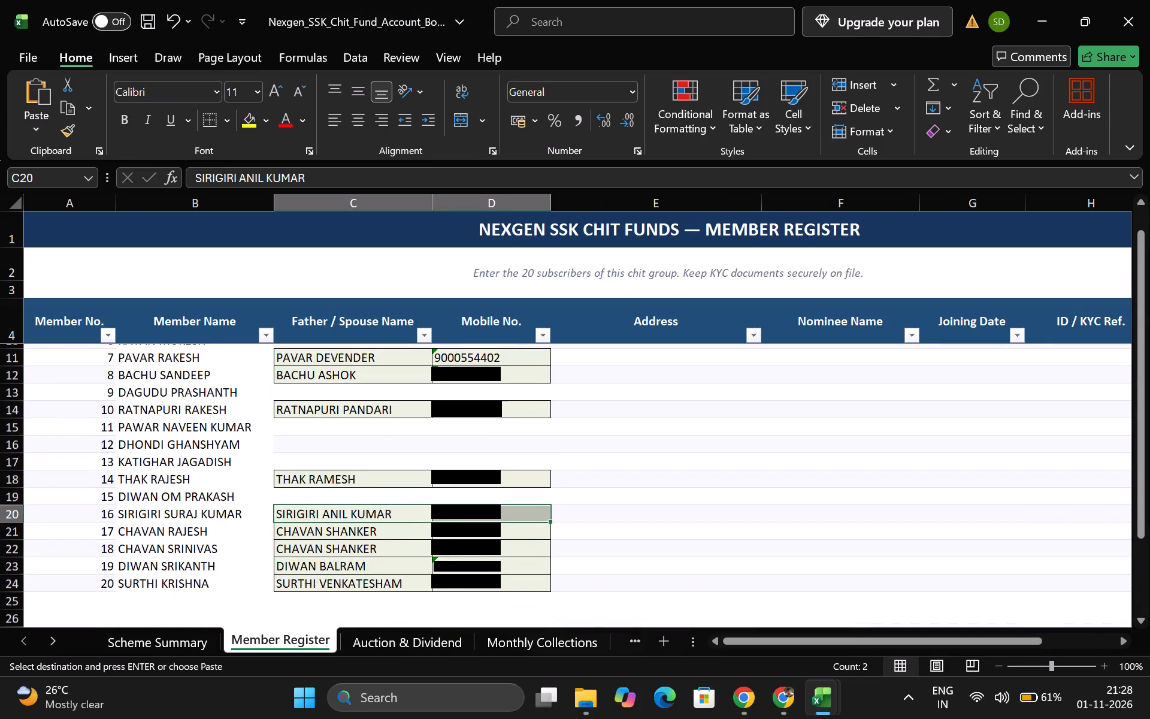
scroll(479, 475, "down", 1)
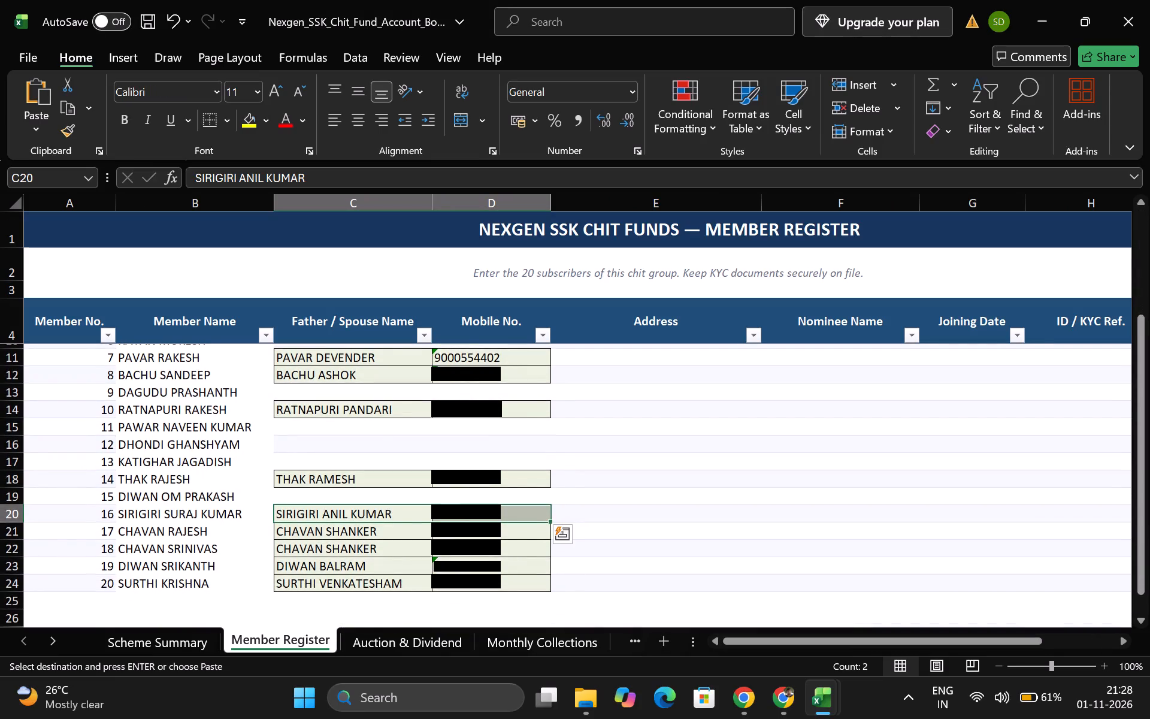
left_click(341, 567)
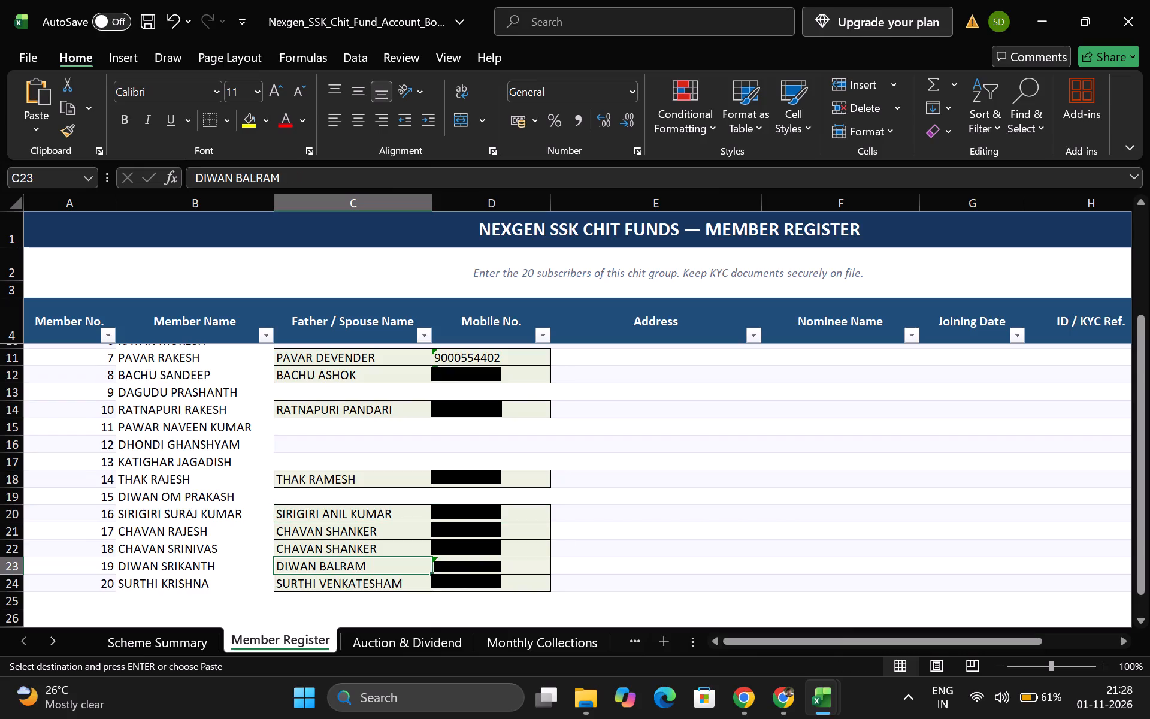
key("shift+Right")
key("ctrl+x")
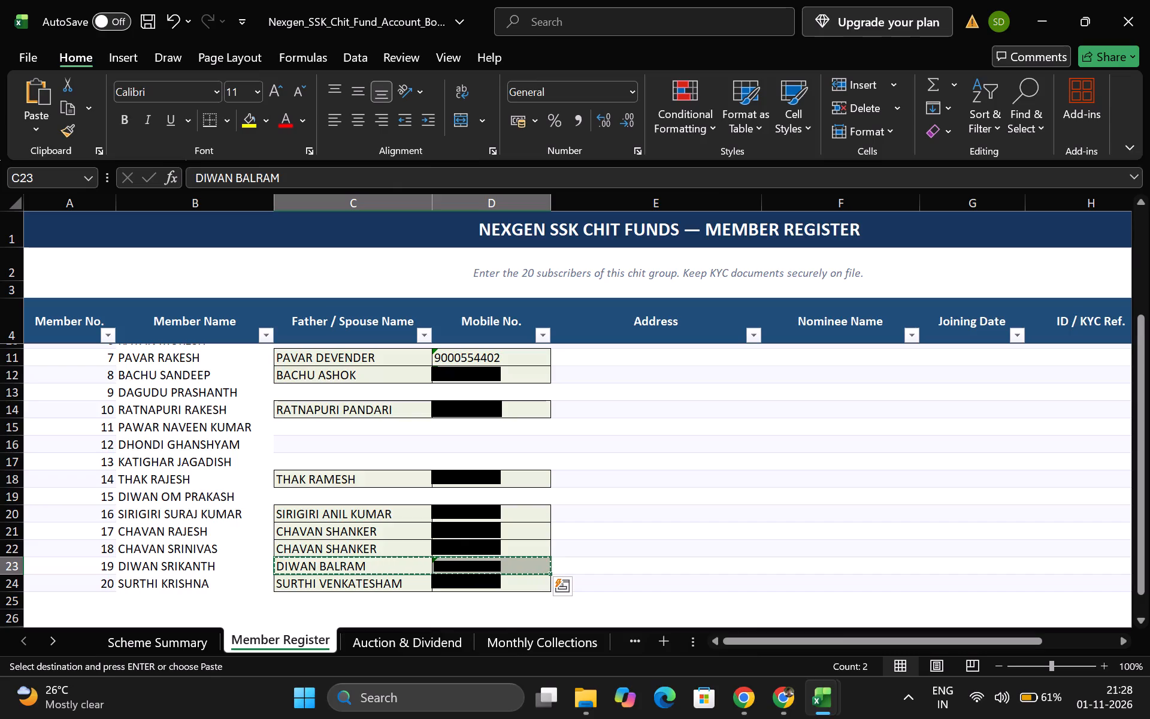
scroll(344, 455, "up", 1)
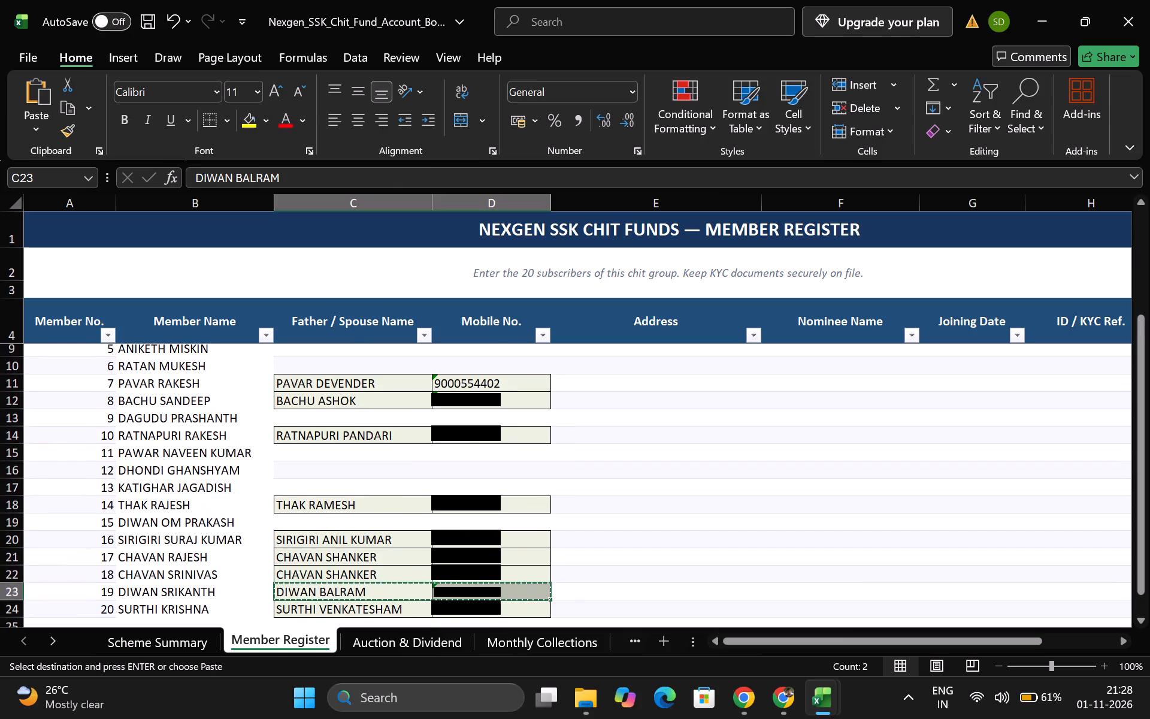
scroll(344, 455, "up", 1)
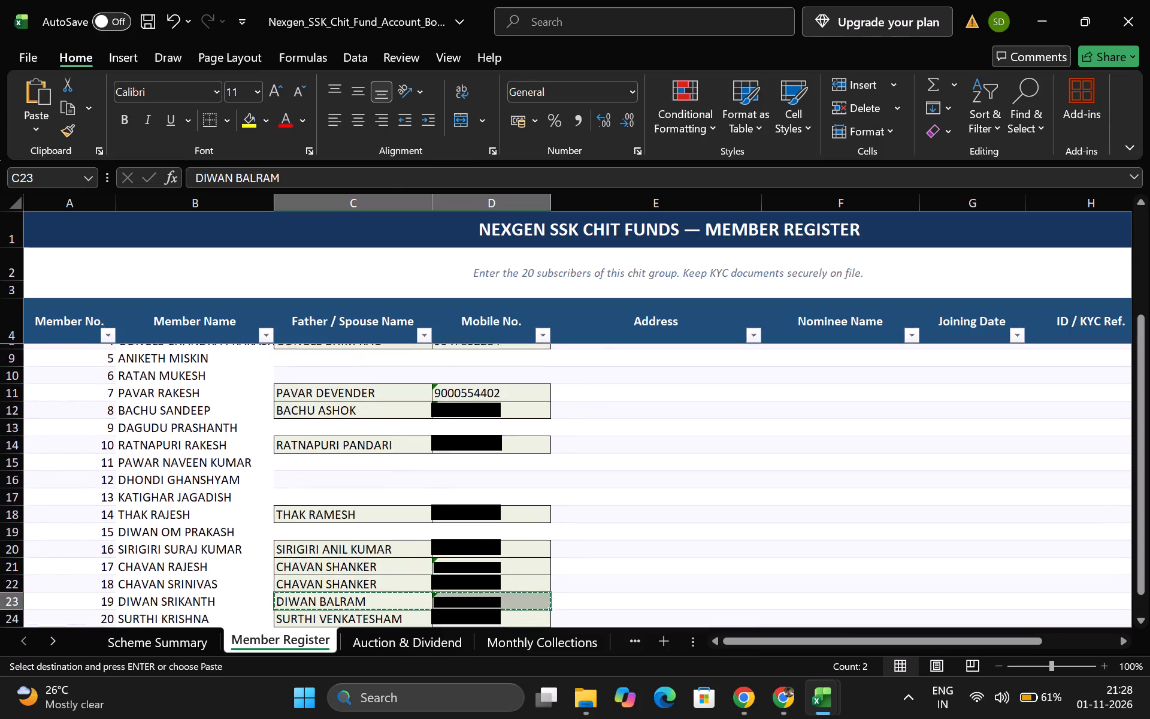
scroll(344, 455, "up", 2)
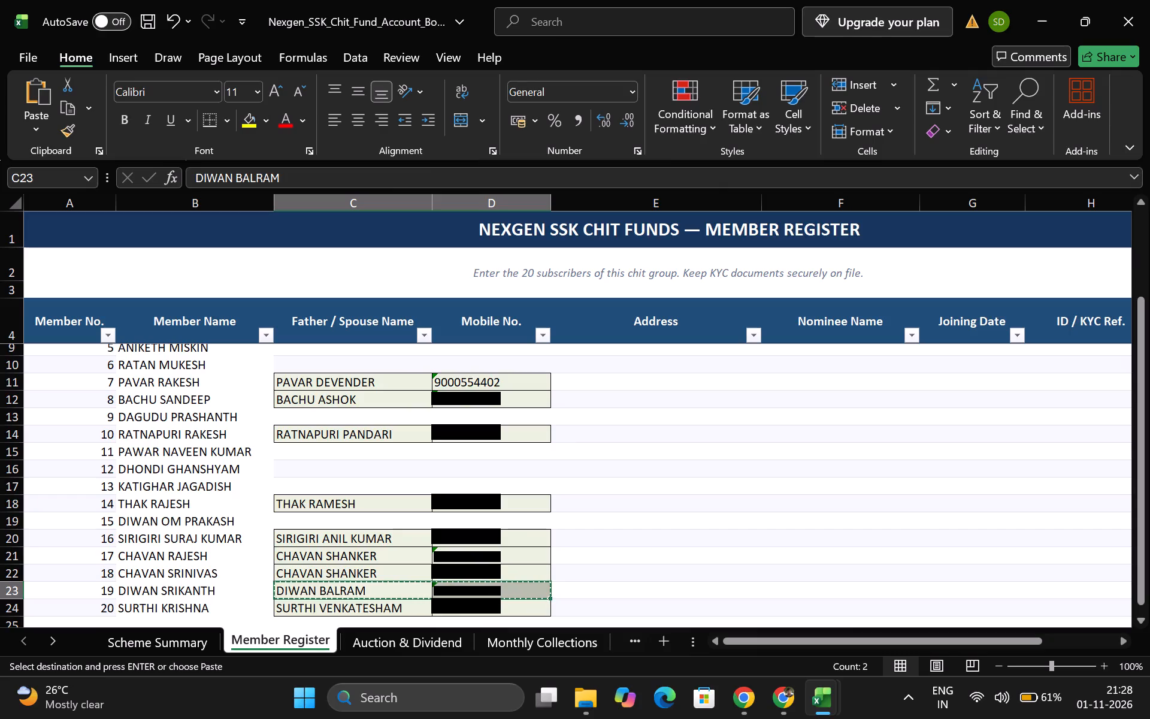
left_click(321, 523)
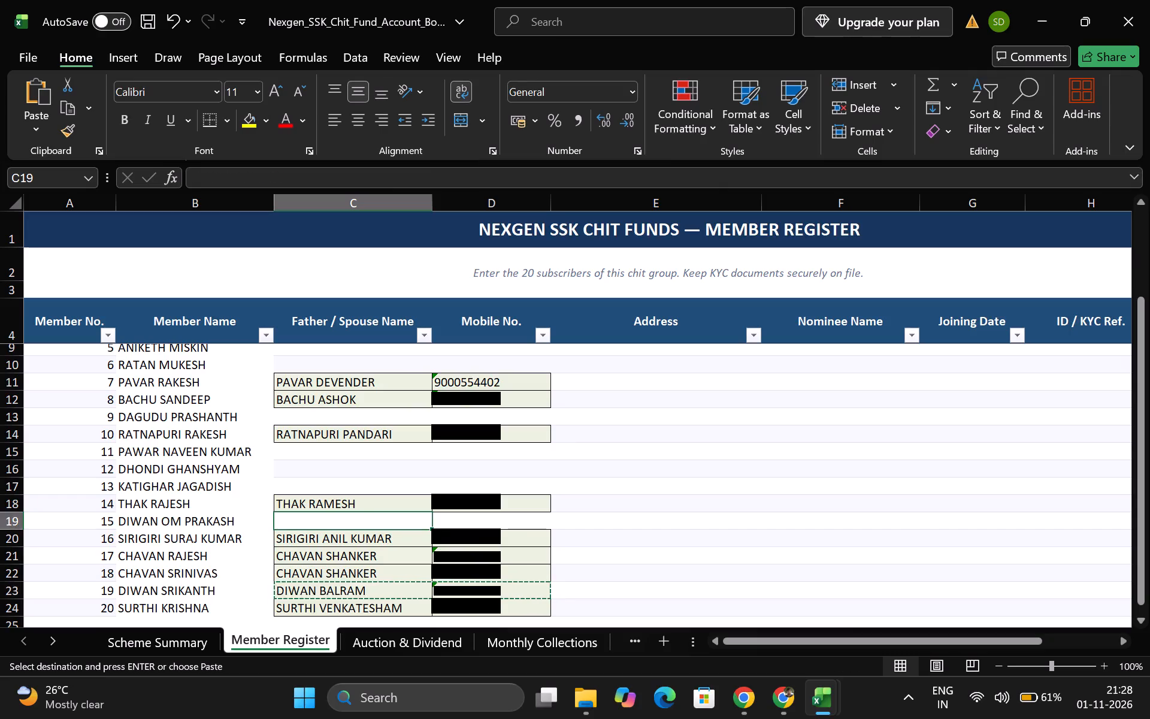
key("ctrl+v")
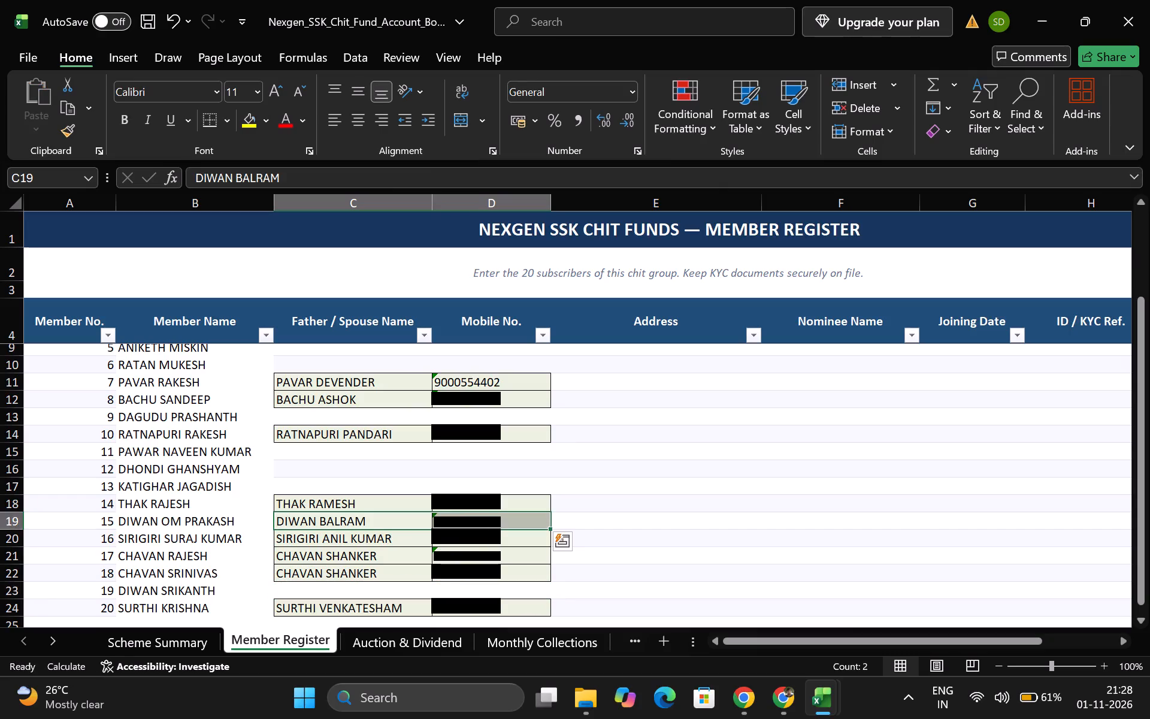
Select the guardian name cell C23 of member 19 in the Member Register for filling in.
left_click(368, 591)
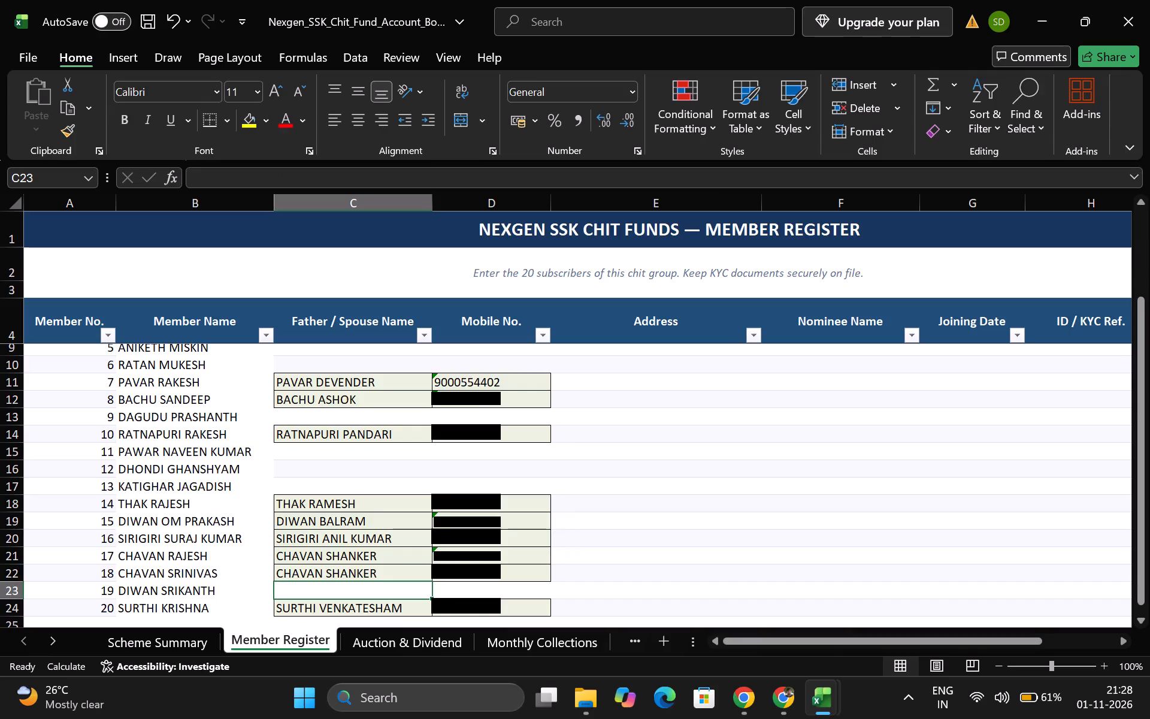
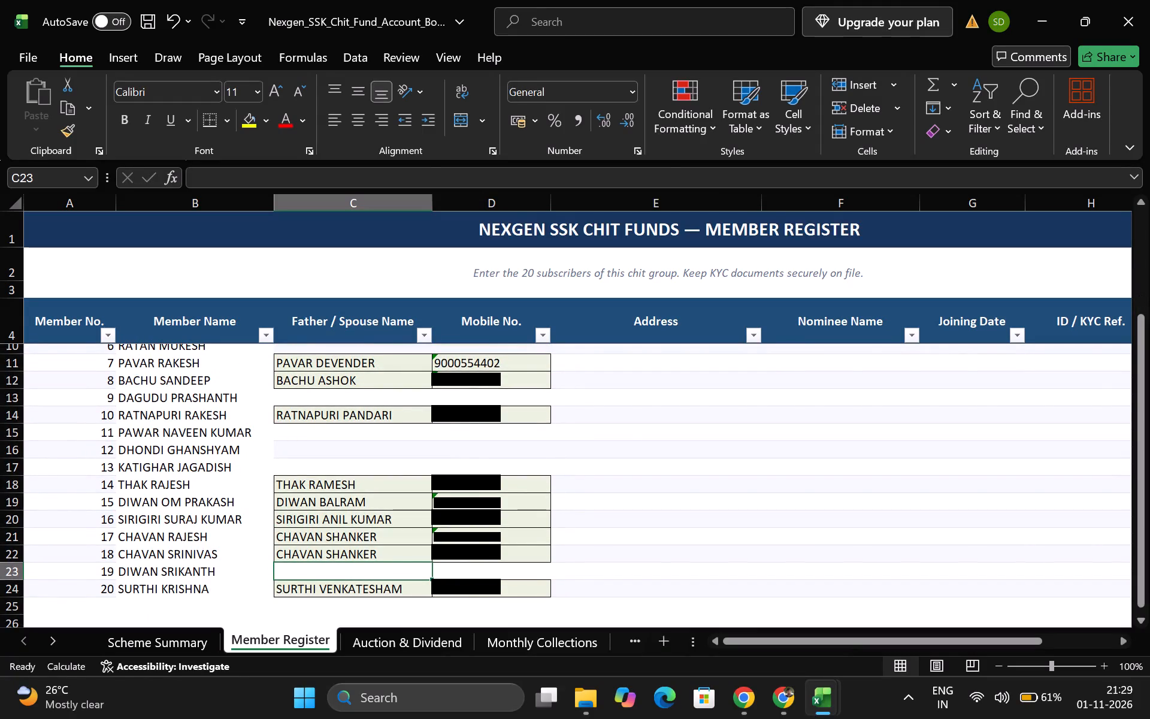
Copy the guardian name and mobile number from B9:C9 of the members workbook into C23:D23 of the Member Register, for member 19.
key("ctrl+Tab")
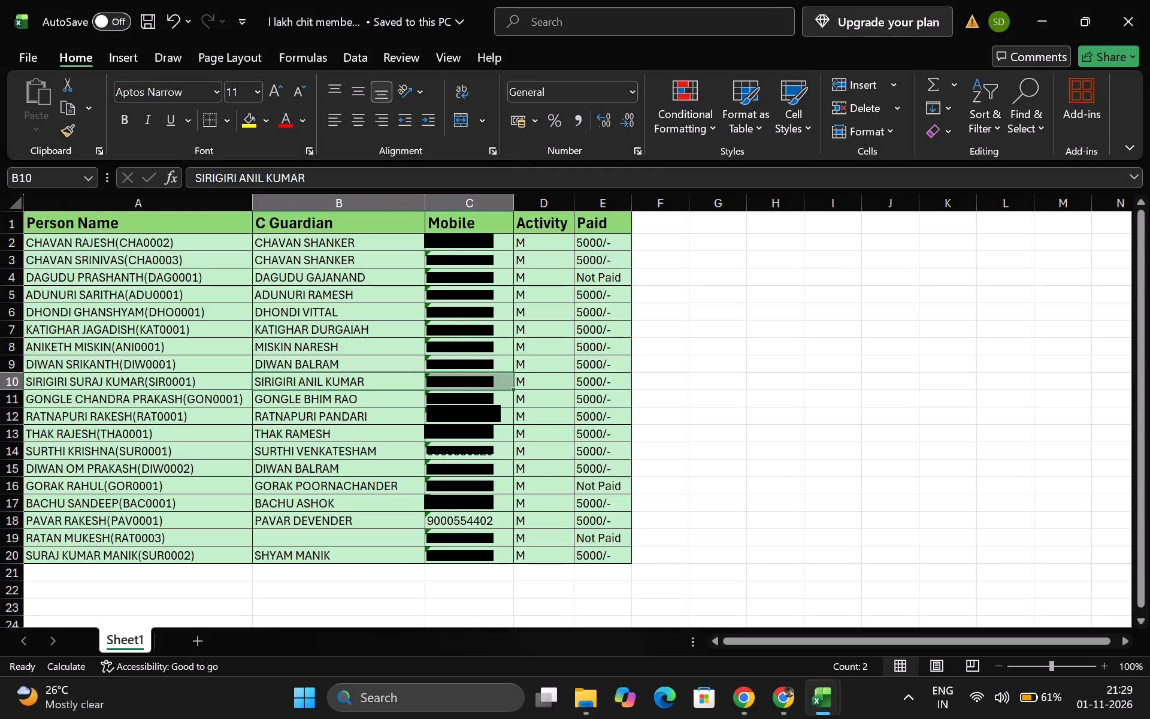
left_click(303, 364)
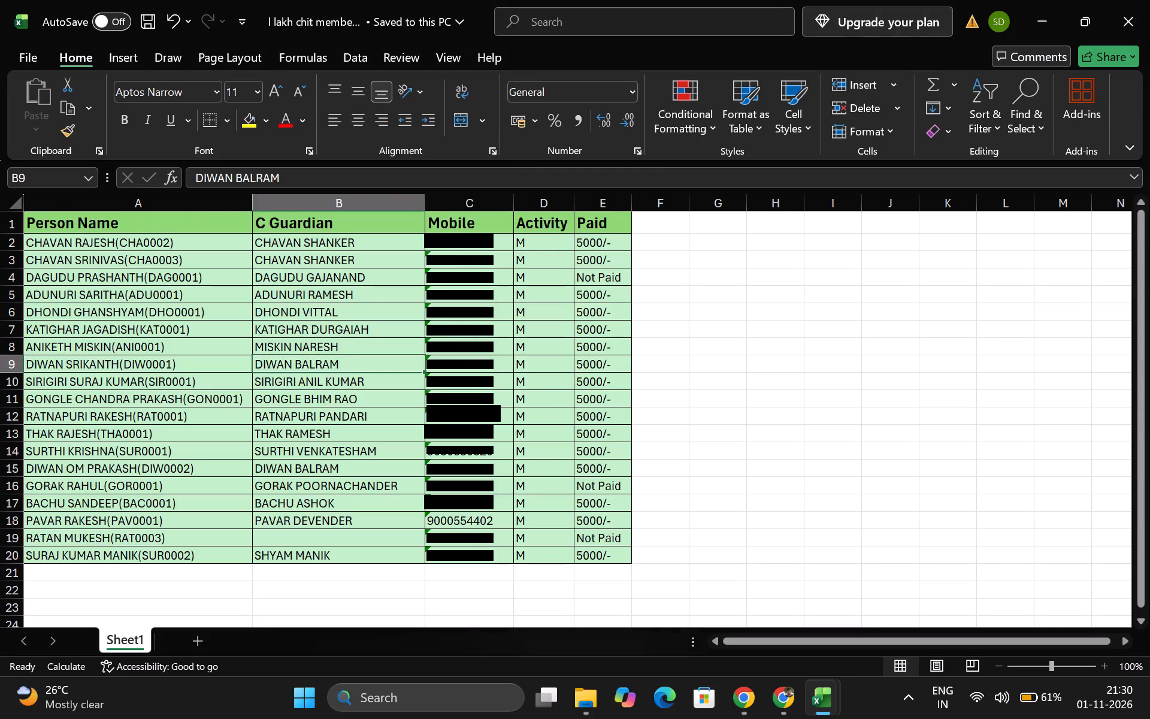
key("shift+Right")
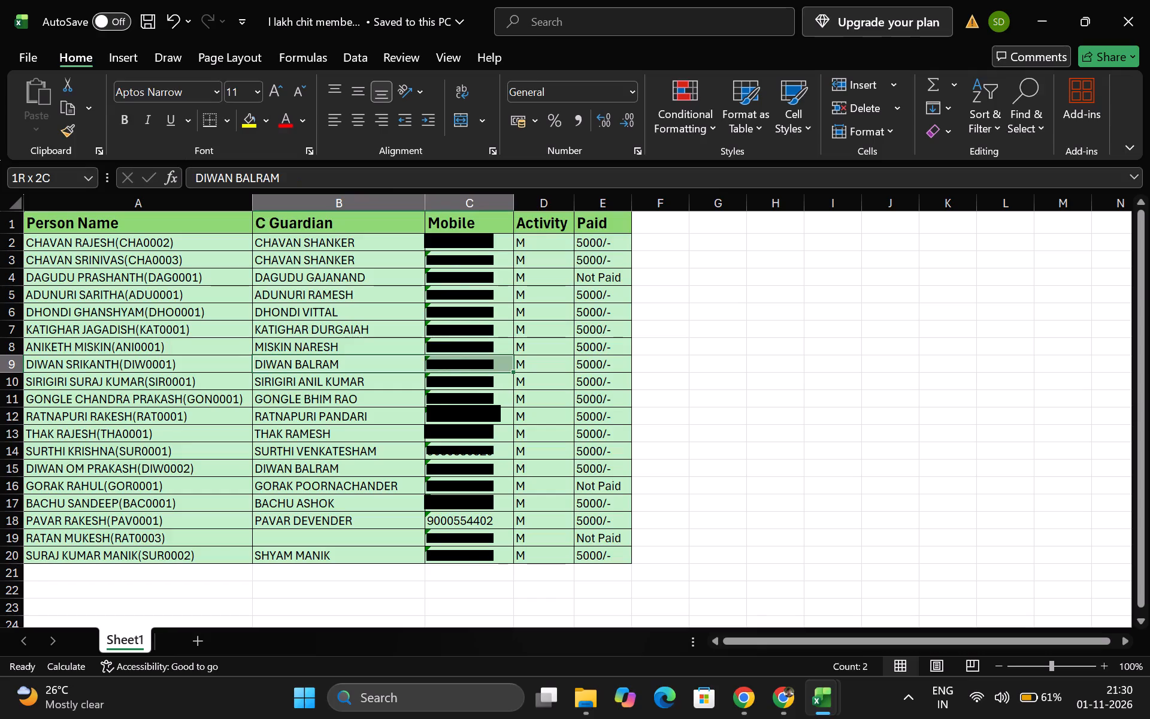
key("ctrl+c")
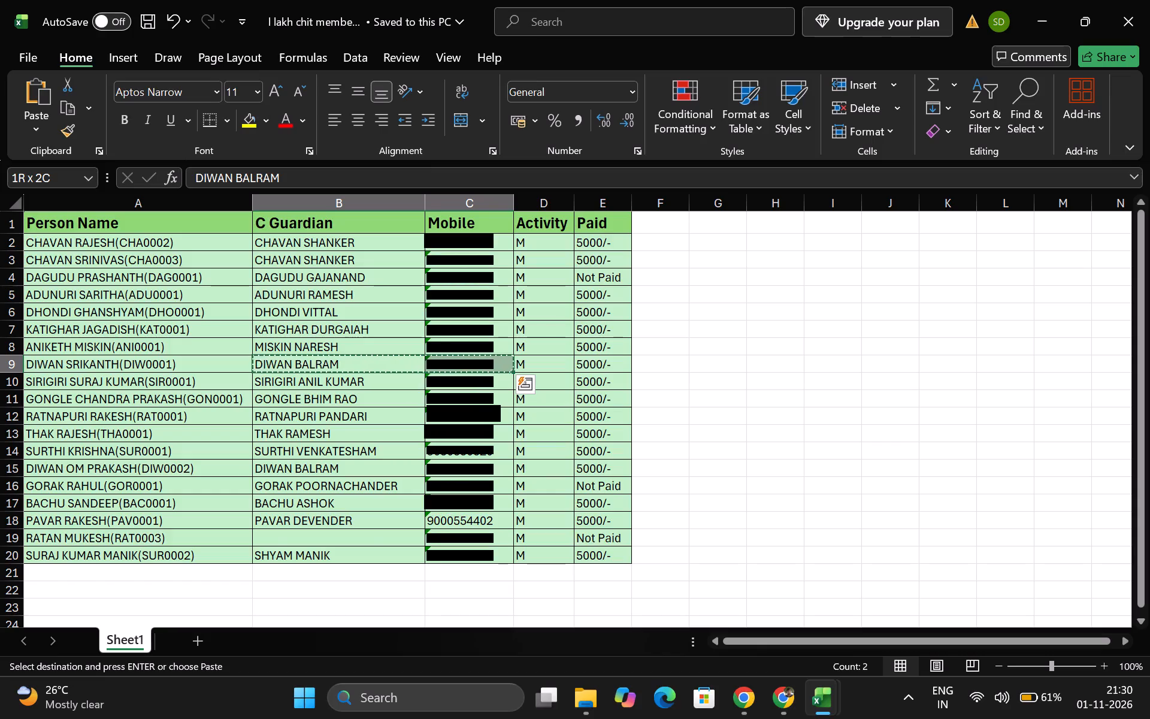
key("ctrl+Tab")
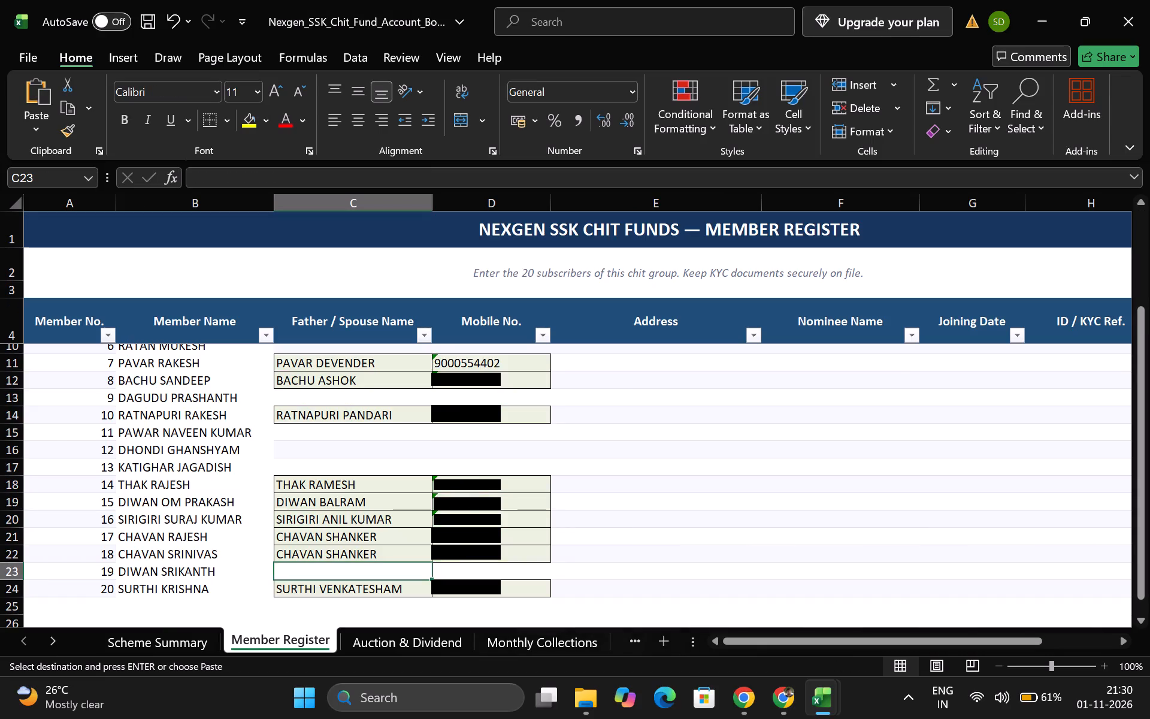
left_click(299, 571)
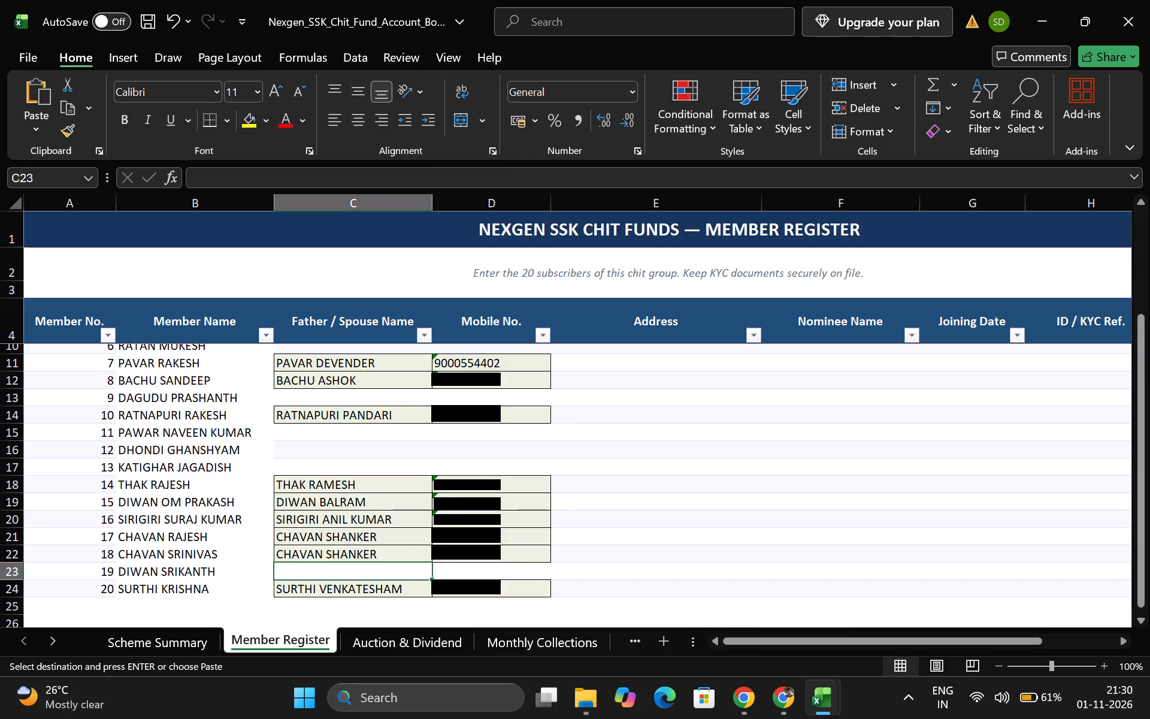
left_click(303, 569)
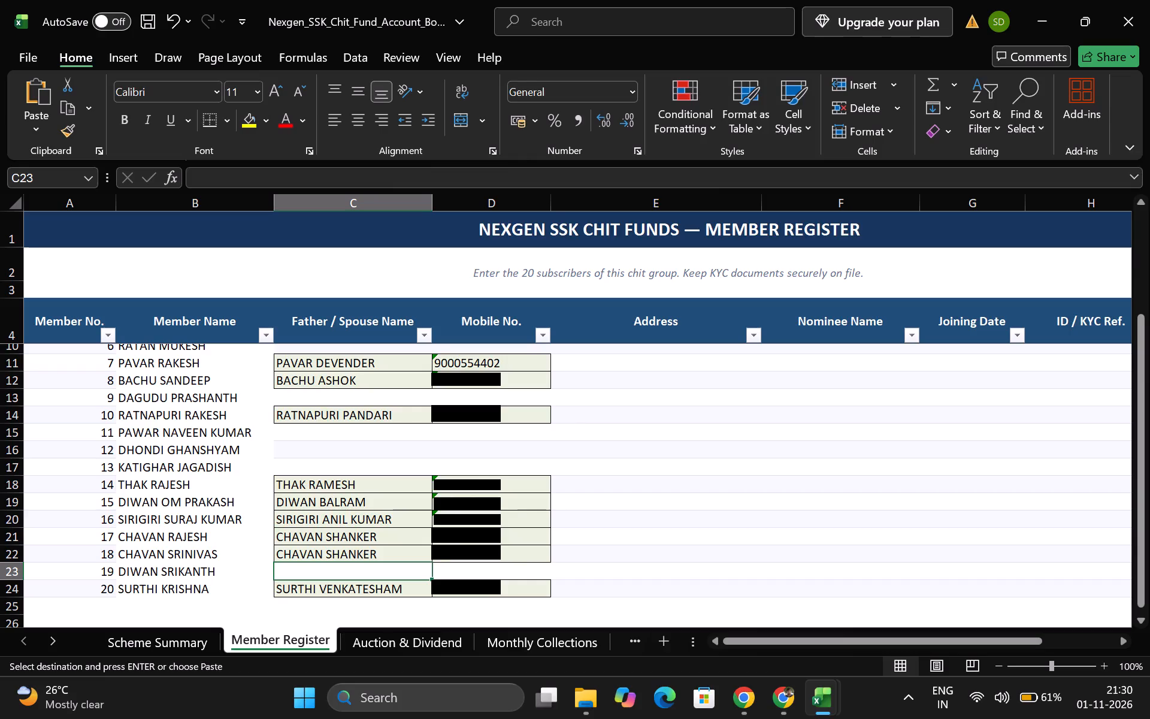
left_click(449, 569)
left_click(376, 572)
key("ctrl+v")
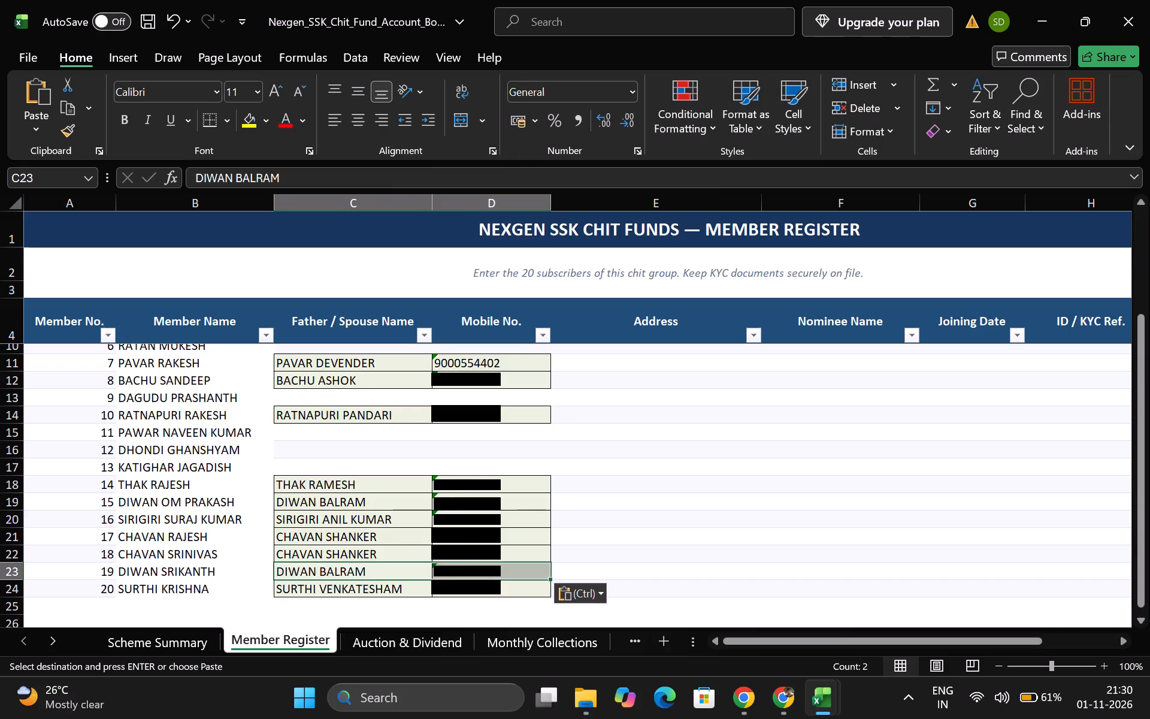
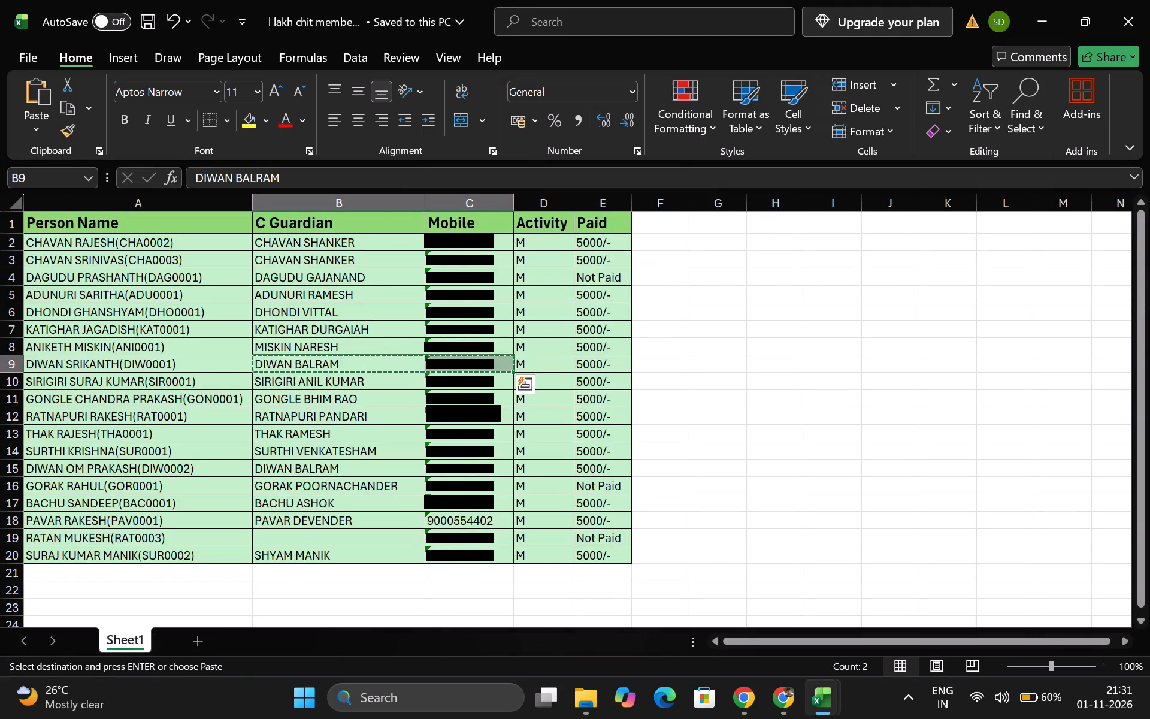
Copy the guardian name and mobile number from B7:C7 of the members workbook into C17:D17 of the Member Register, for member 13.
left_click(320, 330)
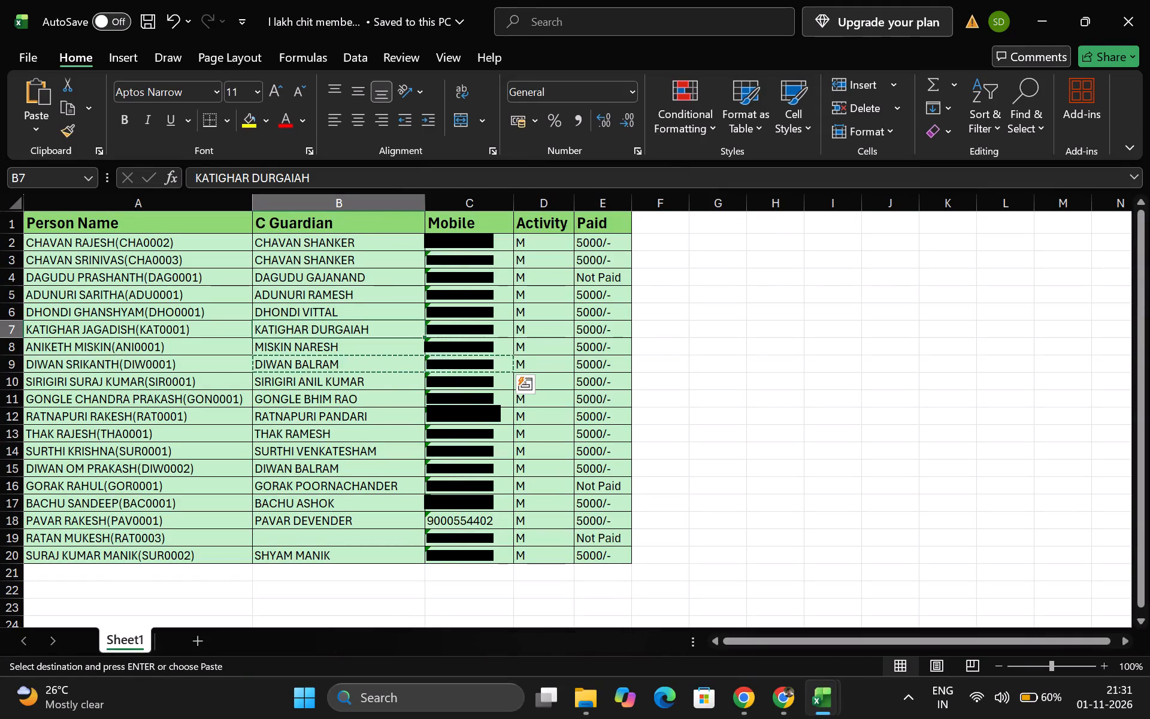
key("shift+Right")
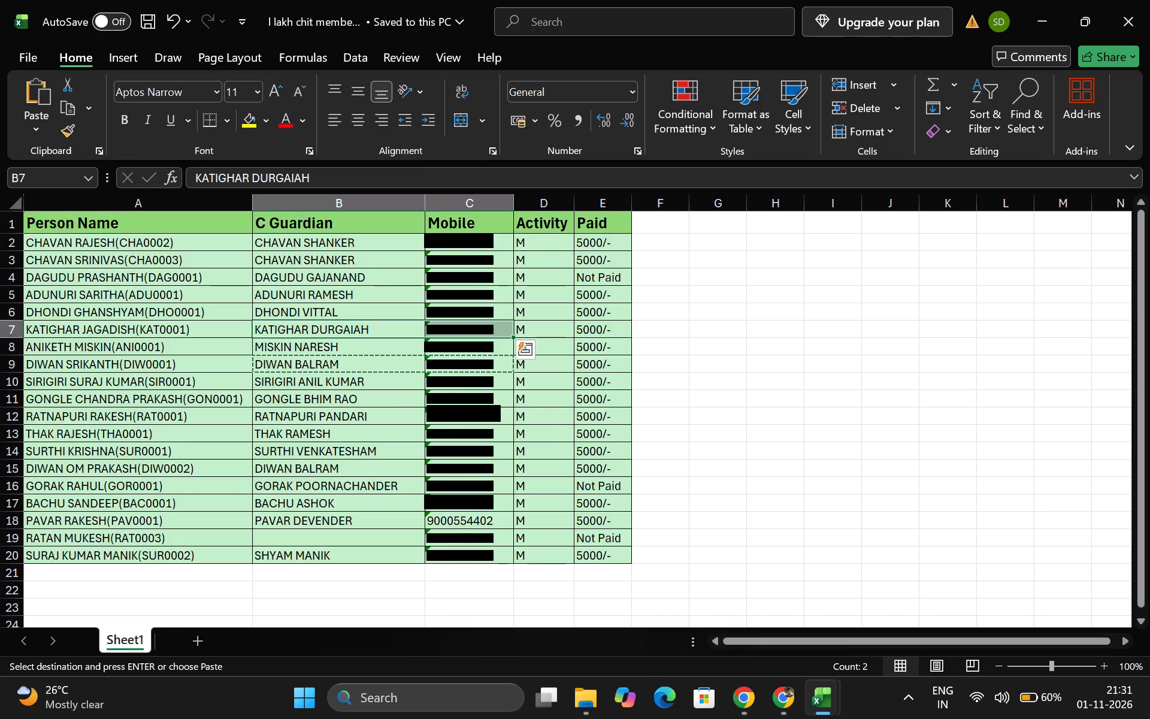
key("ctrl+c")
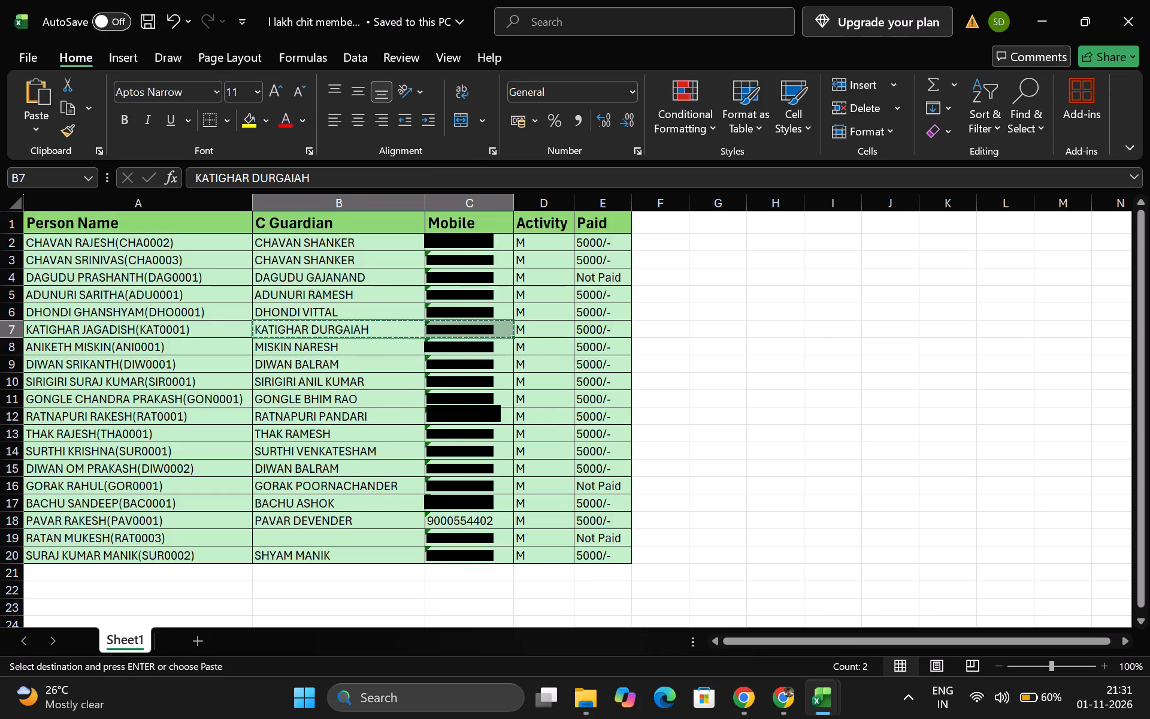
key("ctrl+Tab")
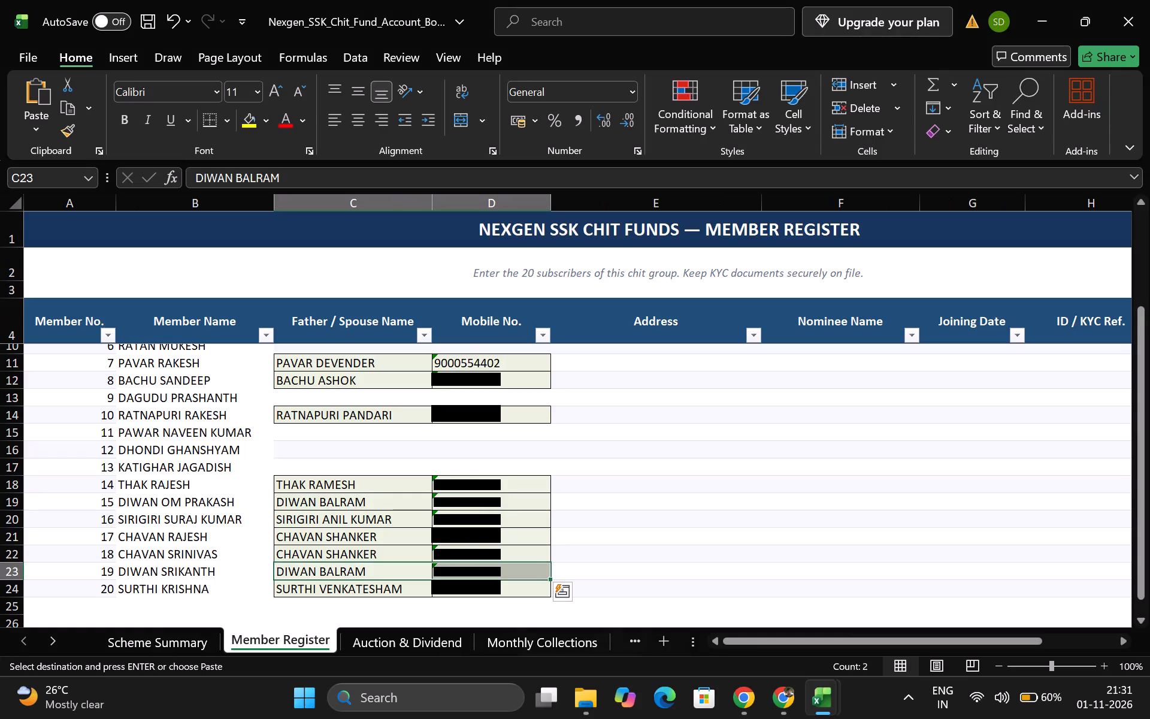
left_click(294, 468)
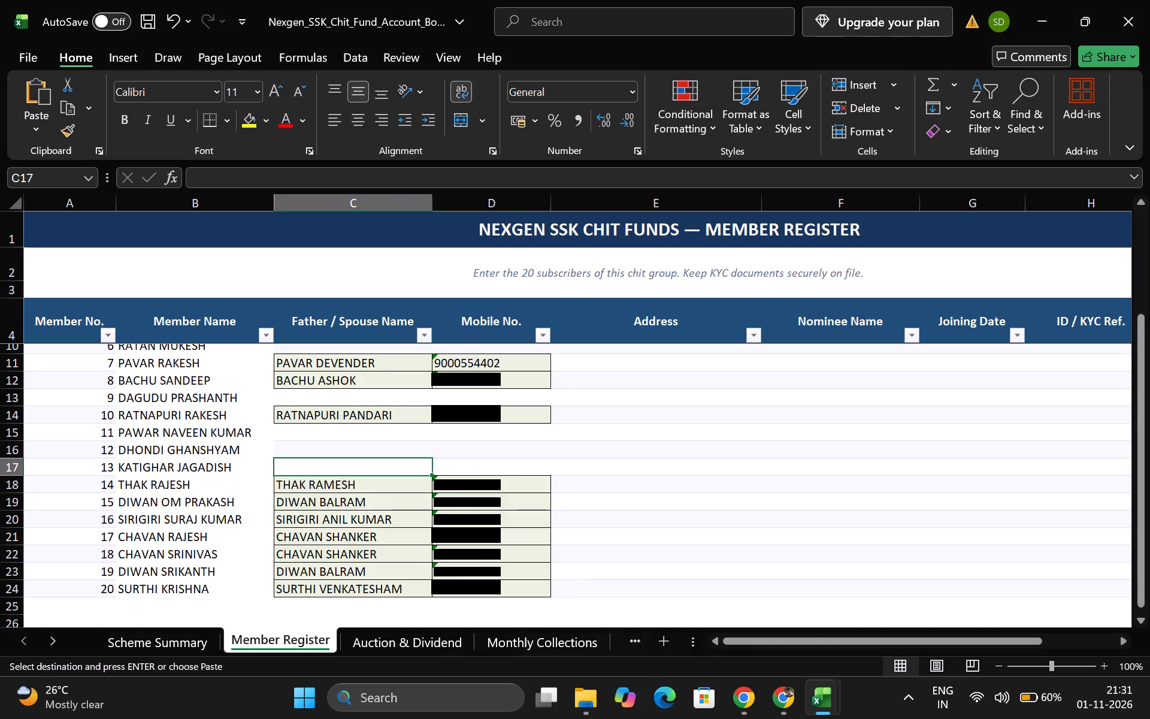
key("ctrl+v")
left_click(294, 468, "ctrl")
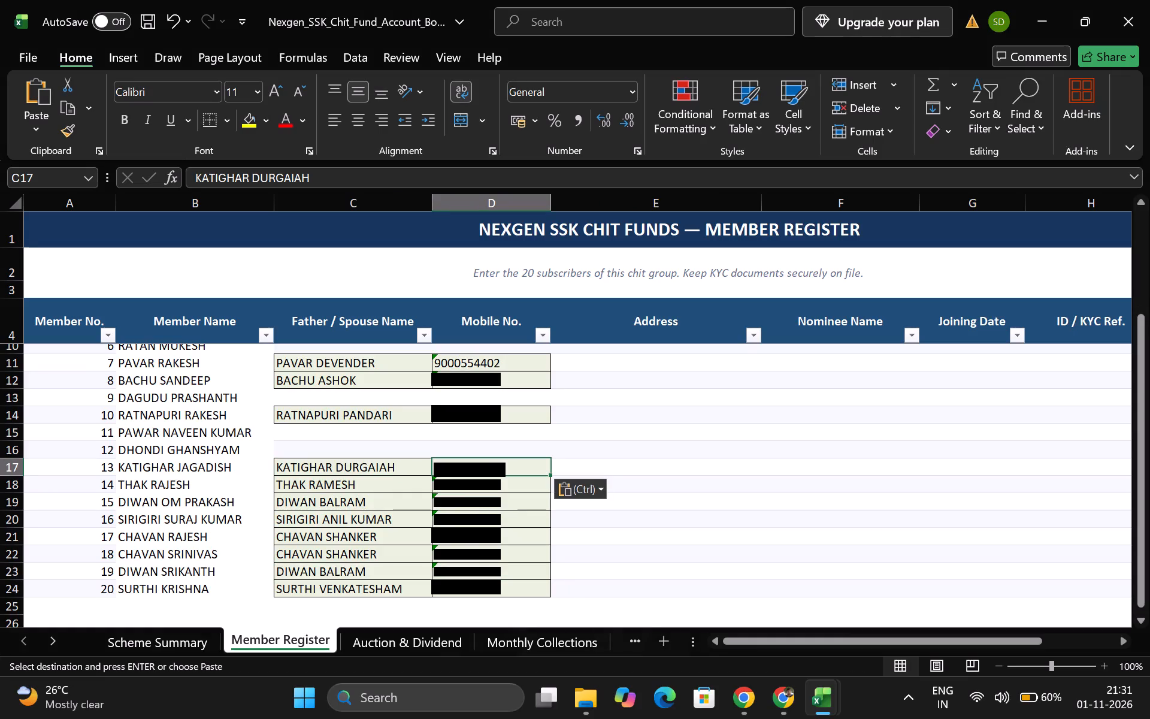
Copy the guardian name and mobile number from B6:C6 of the members workbook into C16:D16 of the Member Register, for member 12.
left_click(304, 451)
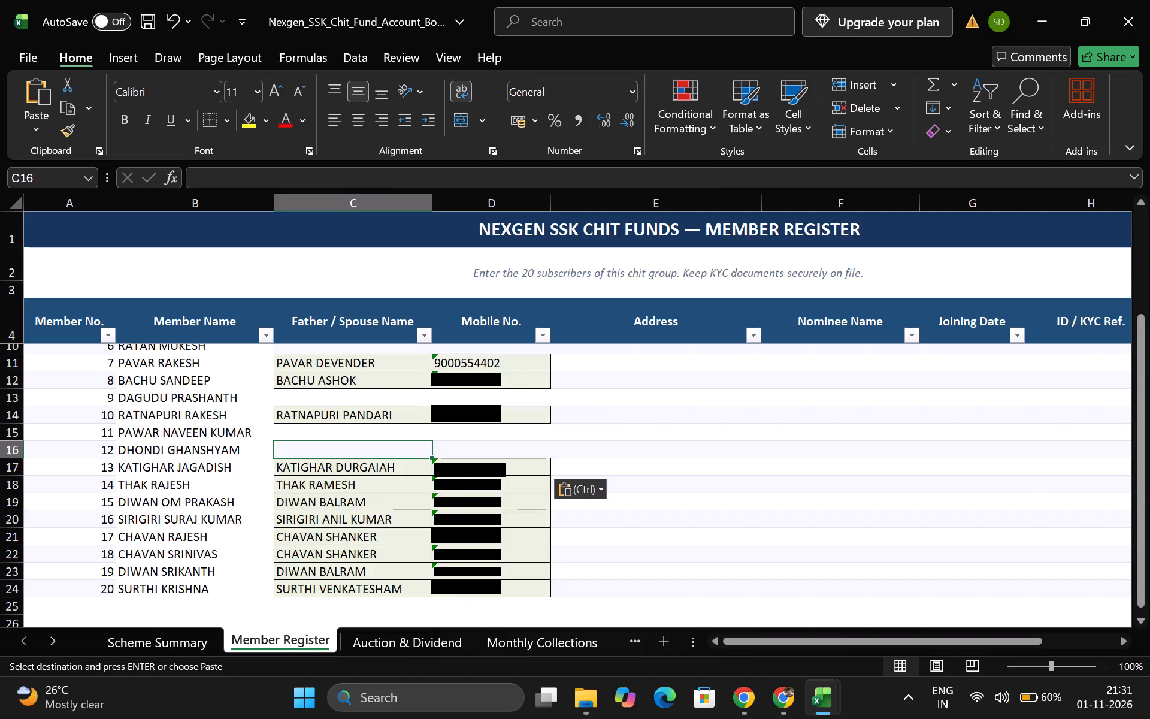
key("ctrl+Tab")
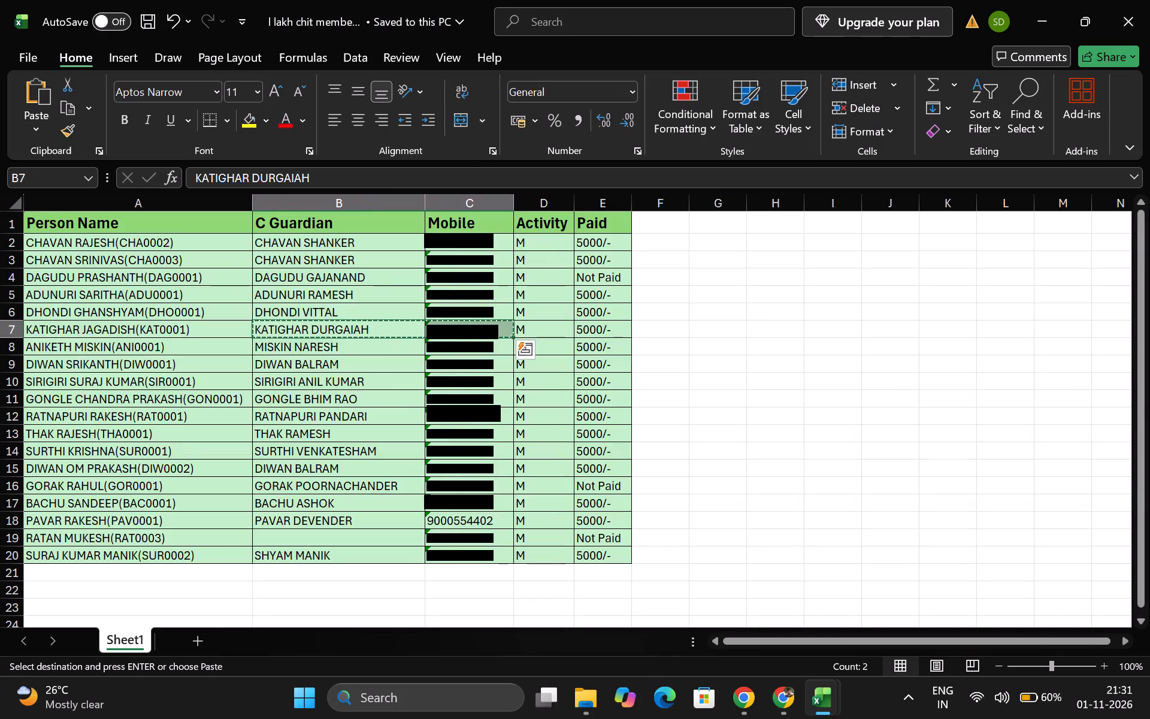
left_click(325, 312)
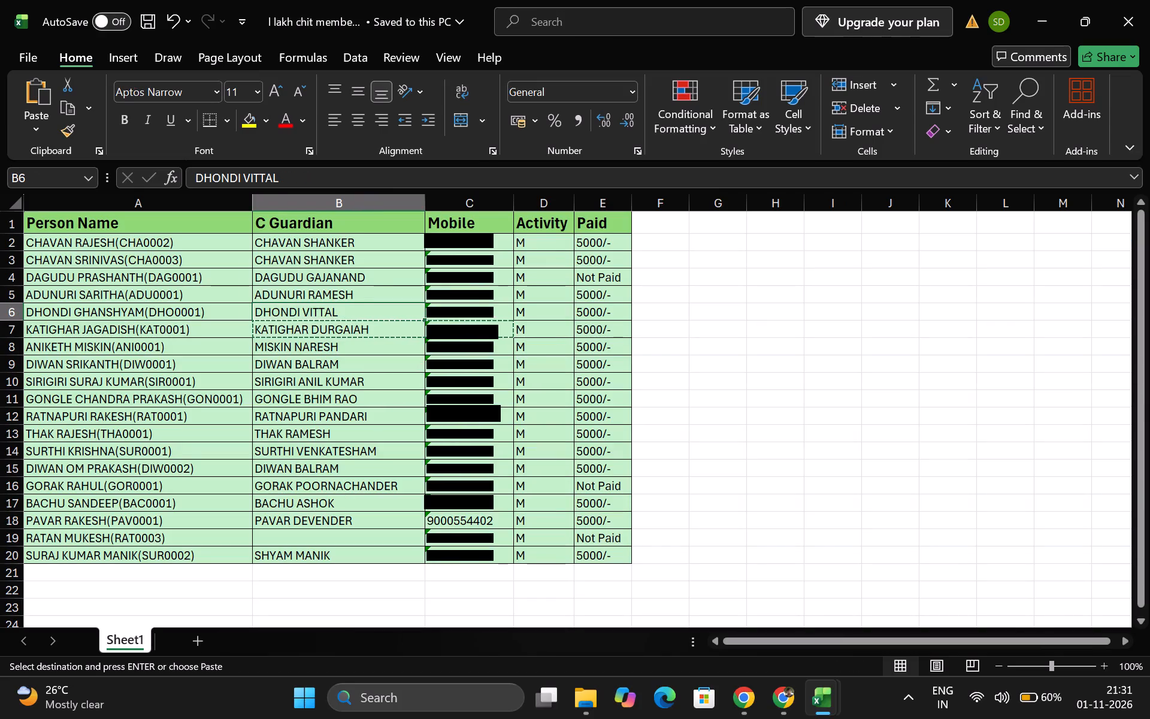
key("shift+Right")
key("ctrl+c")
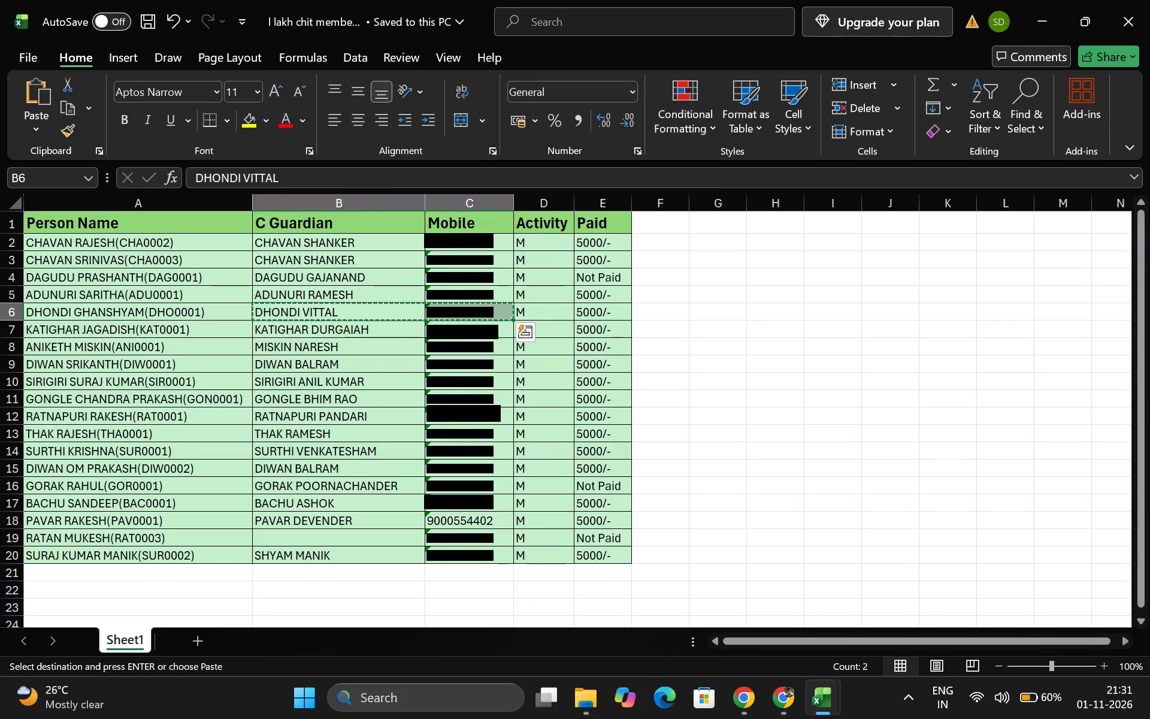
key("ctrl+Tab")
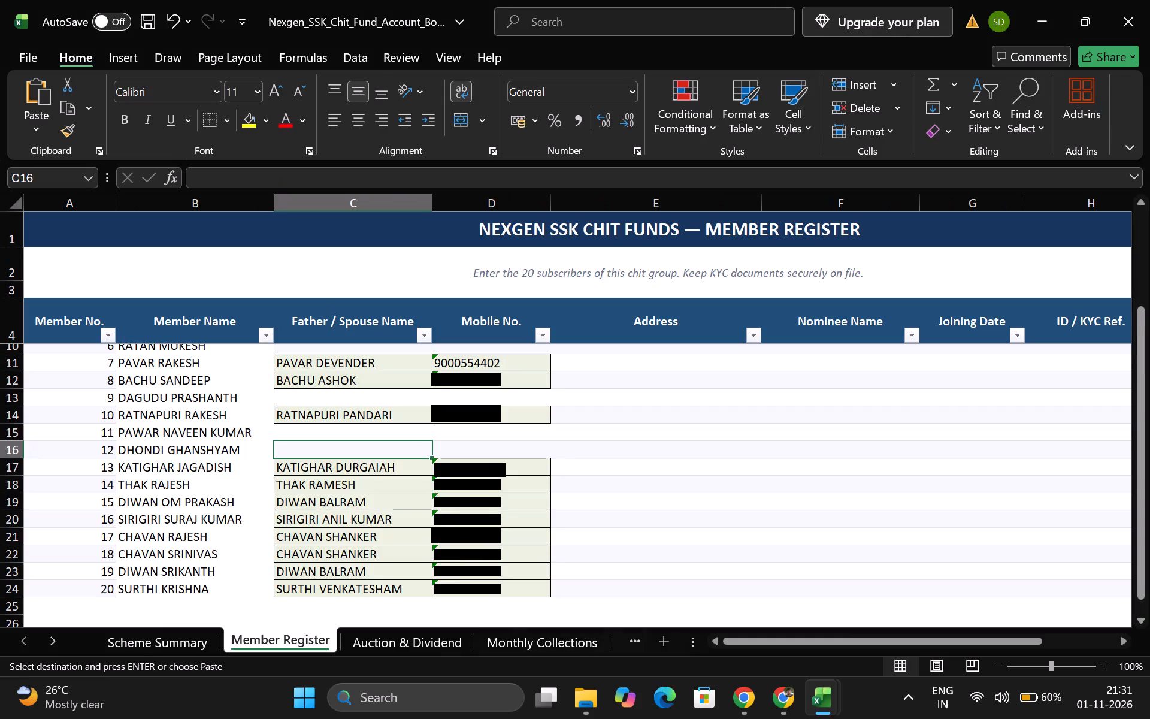
key("ctrl+v")
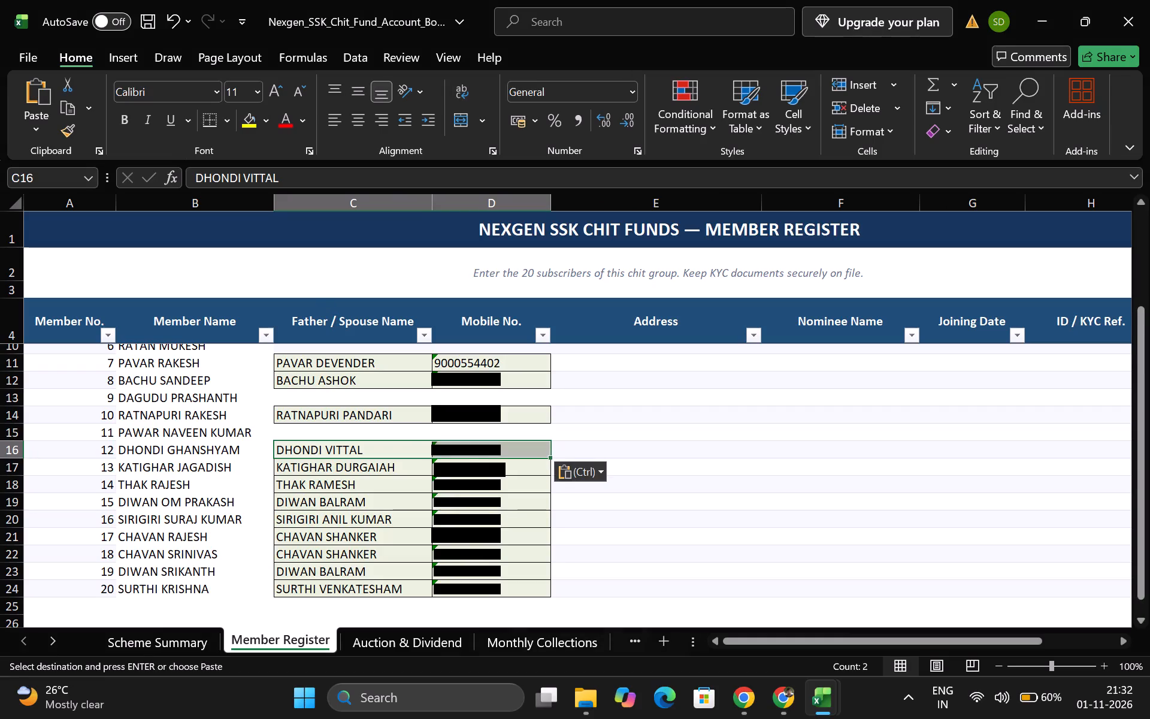
Select C15 in the Member Register, the Father / Spouse Name cell for member 11.
left_click(317, 430)
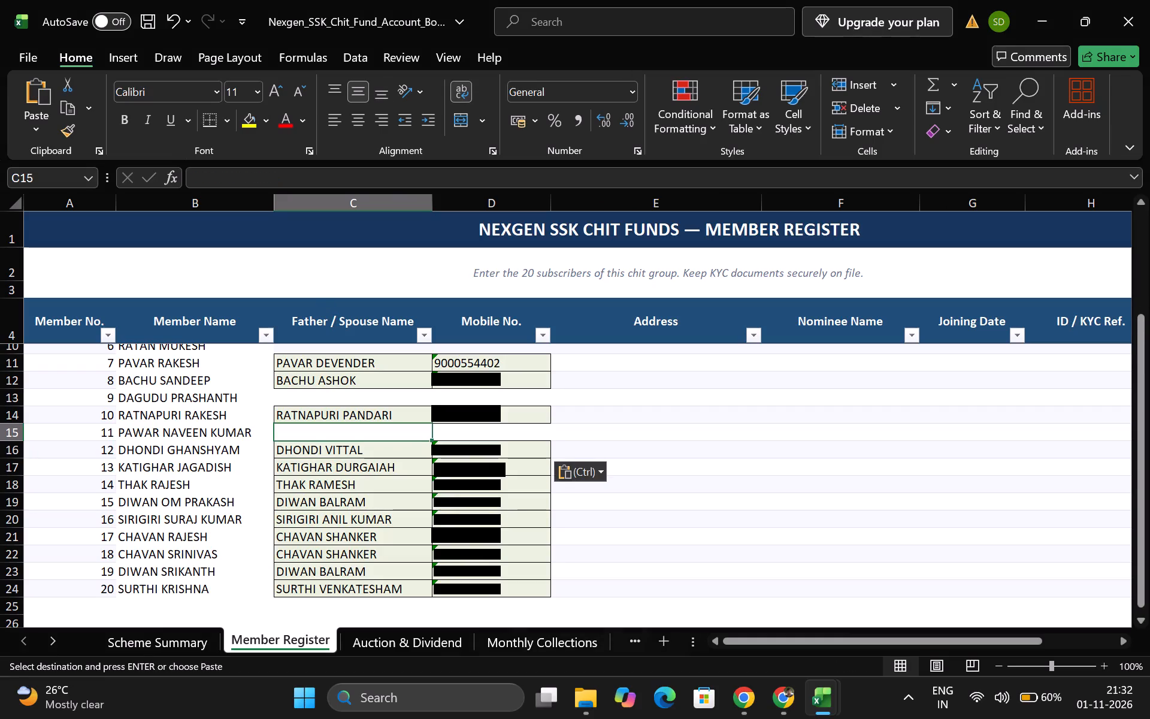
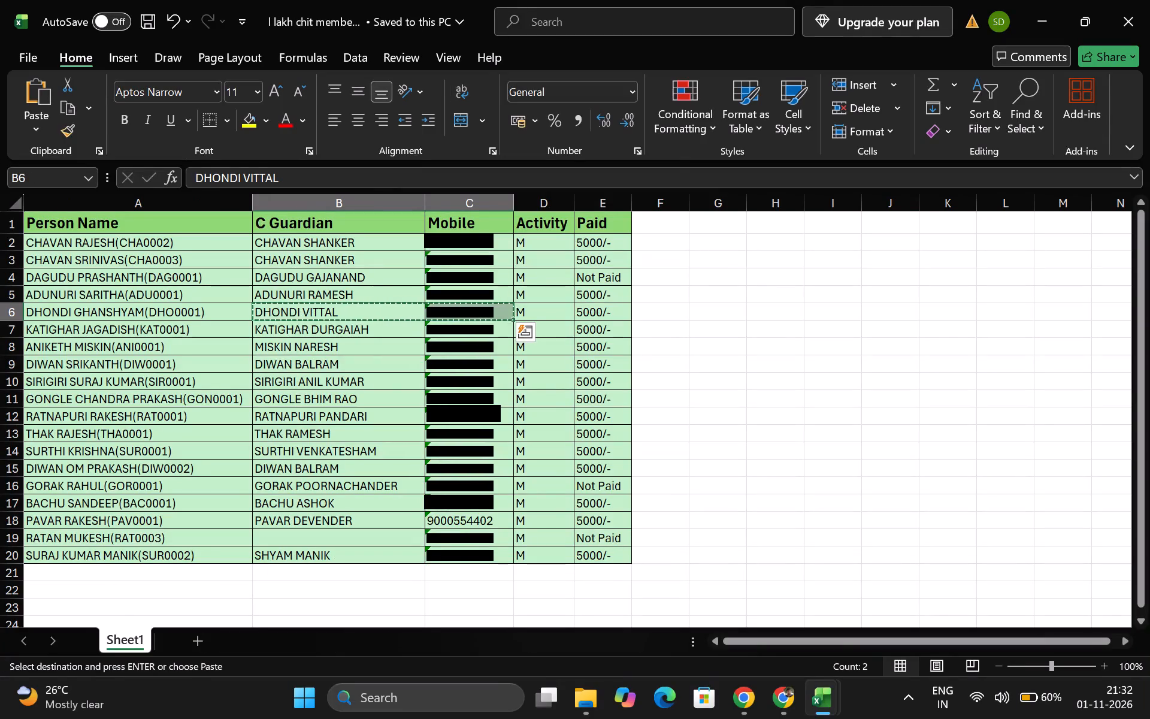
Copy the guardian name and mobile number from B4:C4 of the members workbook into C13:D13 of the Member Register, for member 9.
left_click(340, 273)
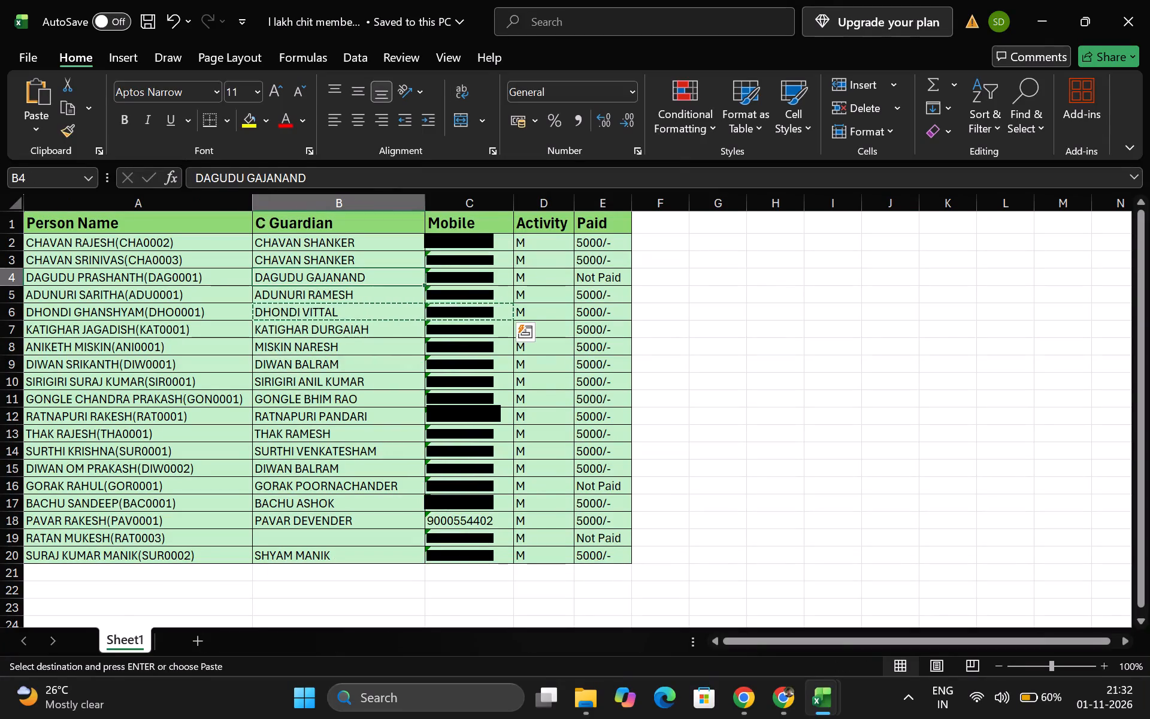
key("shift+Right")
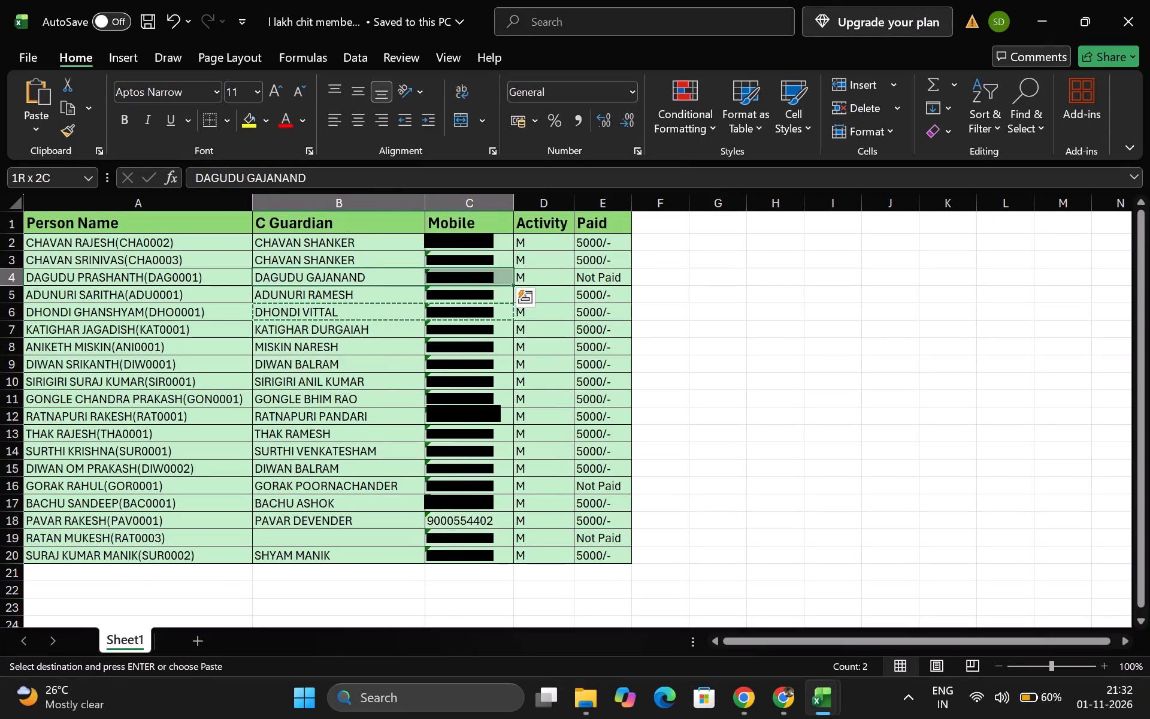
key("ctrl+c")
key("ctrl+Tab")
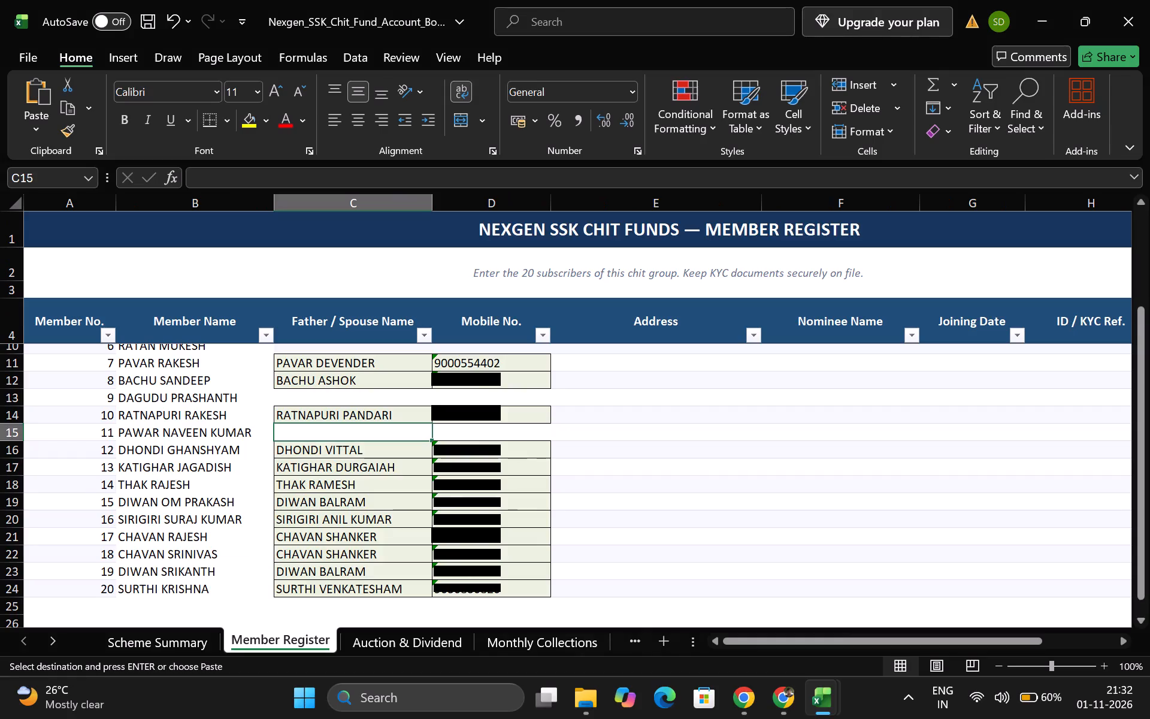
left_click(310, 398)
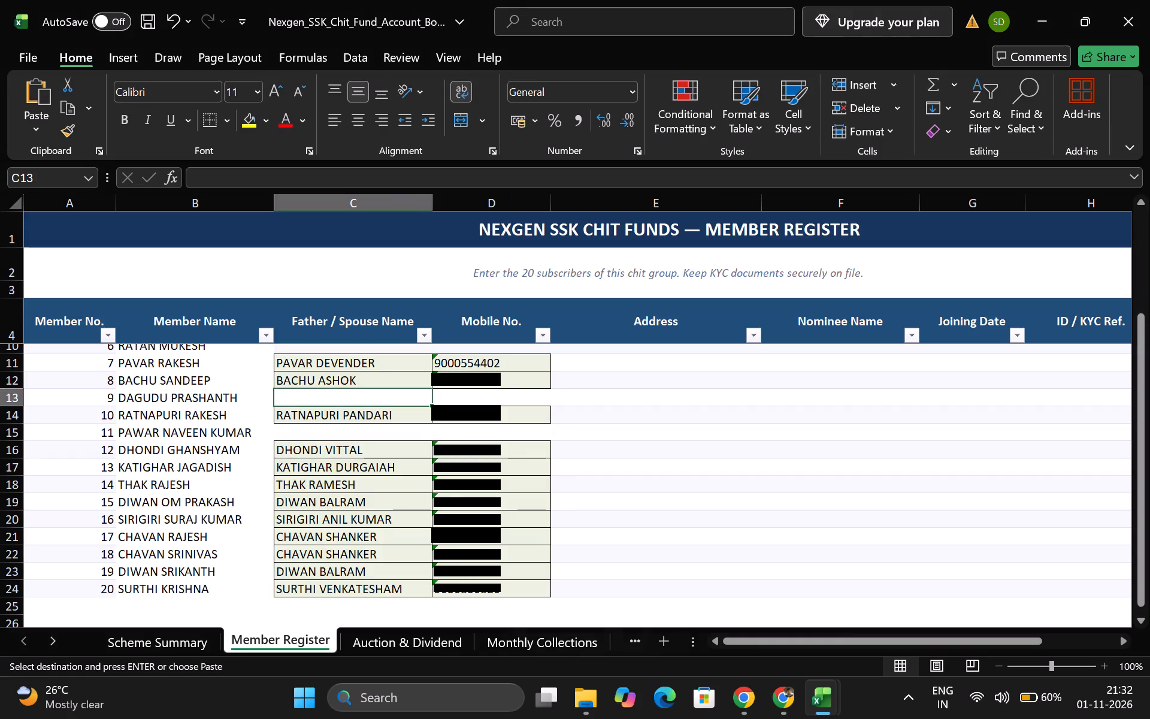
key("ctrl+v")
left_click(310, 398, "ctrl")
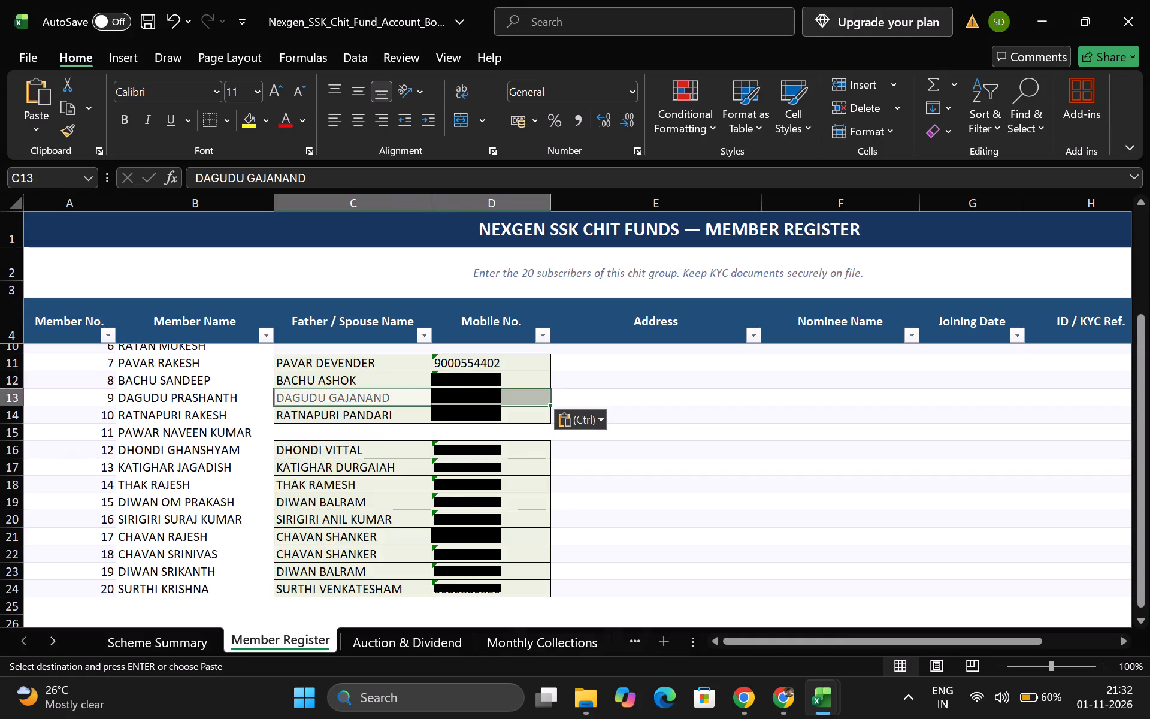
Copy the guardian name and mobile number from B5:C5 of the members workbook into C6:D6 of the Member Register, for member 2.
scroll(310, 398, "up", 1)
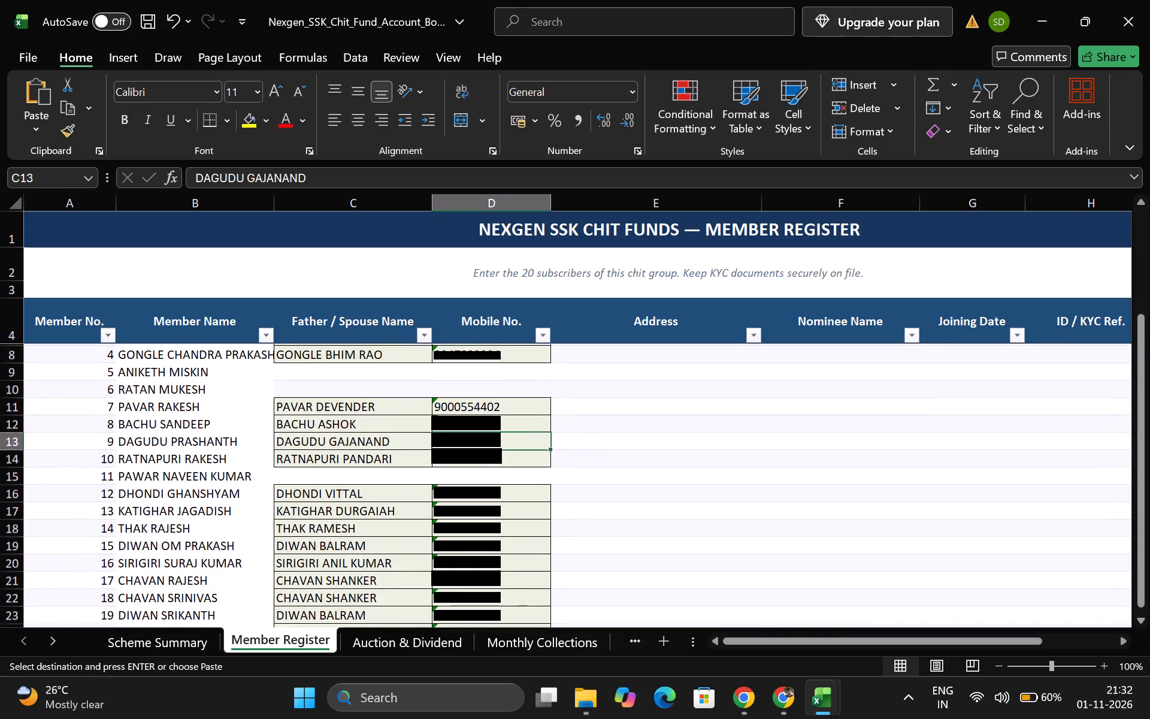
scroll(310, 398, "up", 1)
left_click(310, 392)
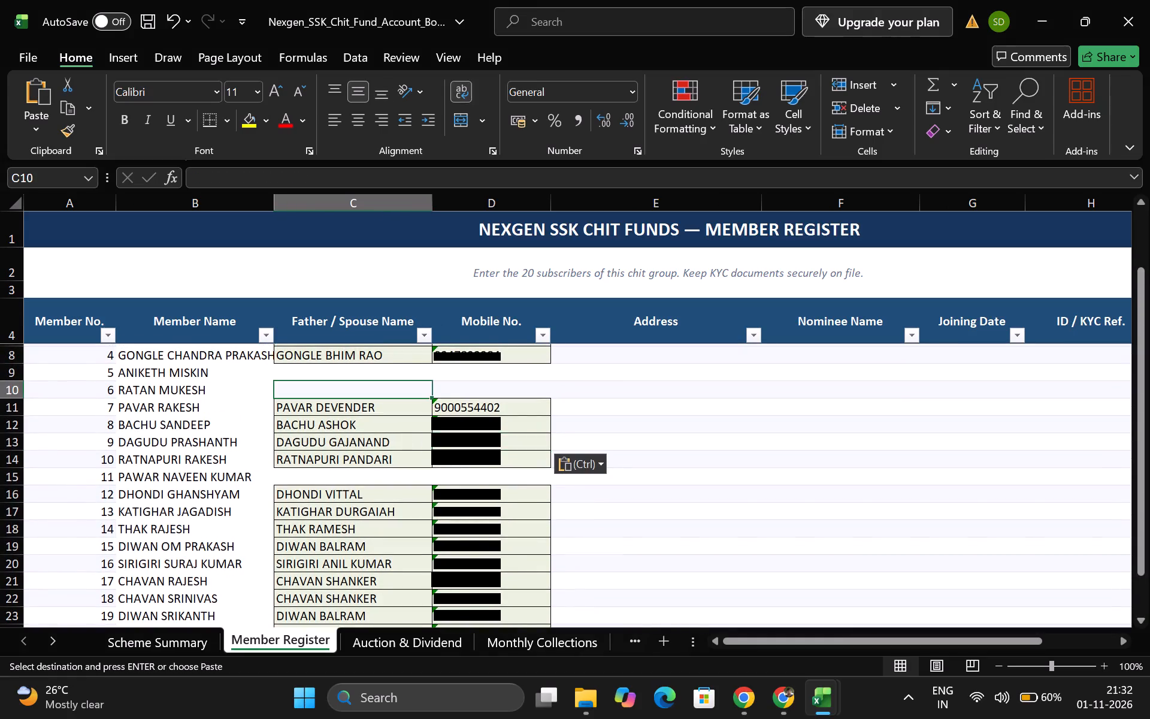
key("ctrl+Tab")
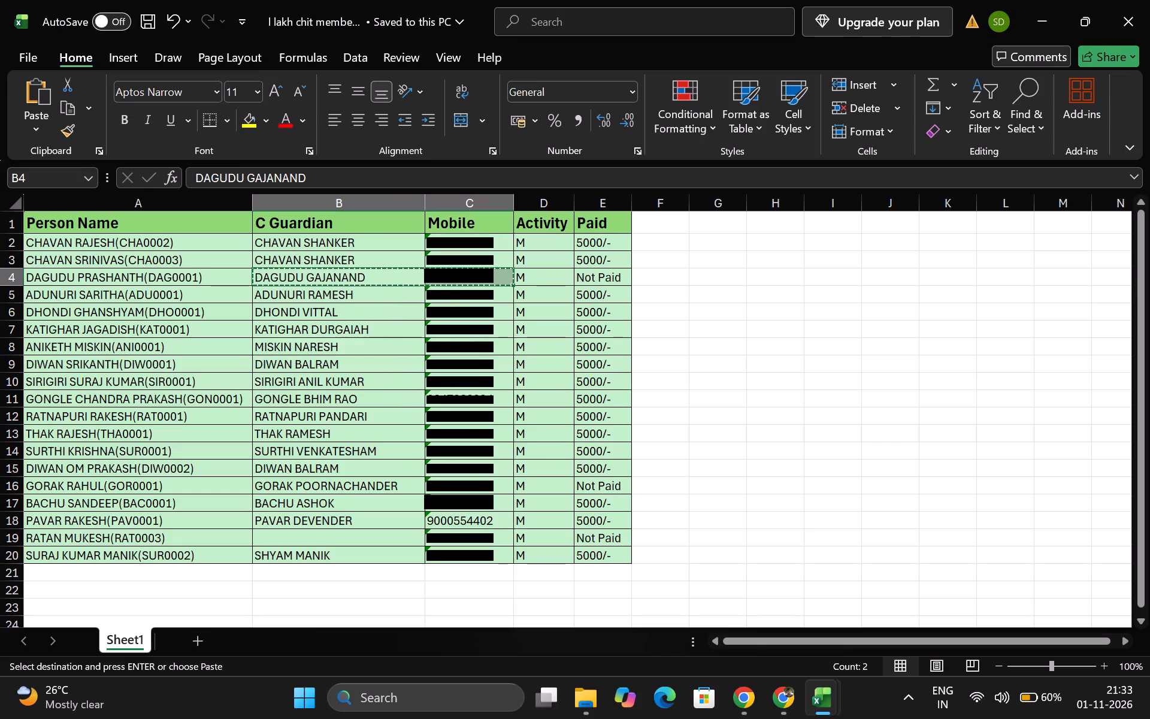
left_click(315, 301)
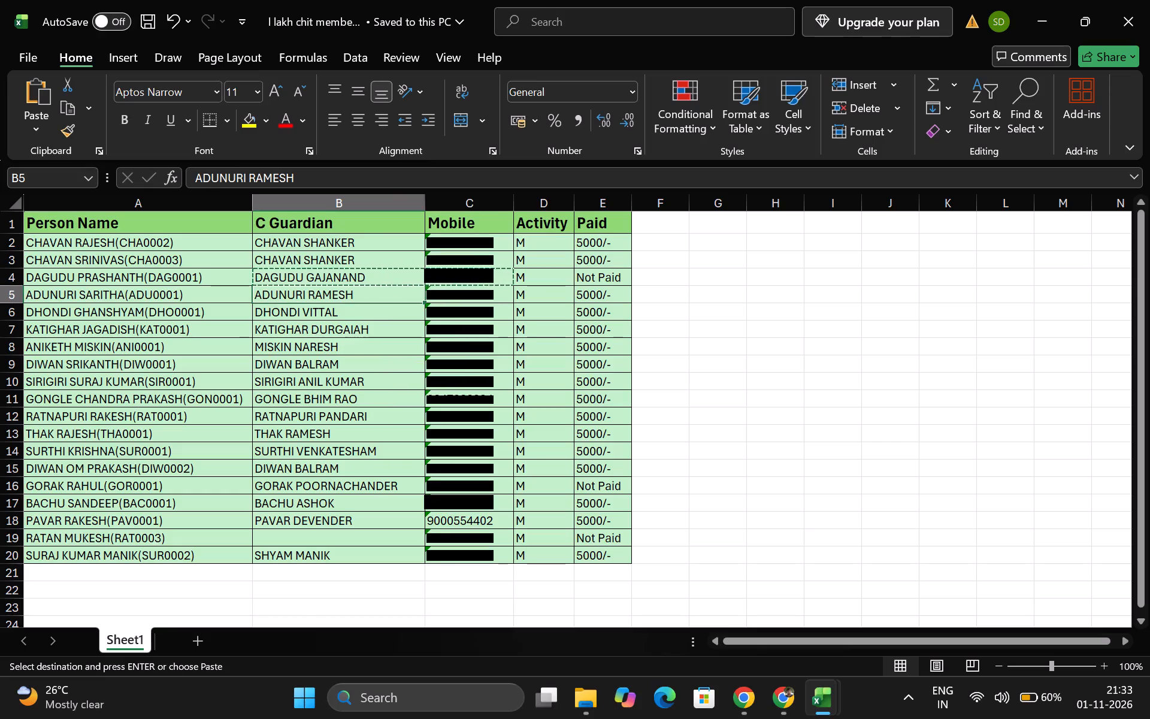
key("shift+Right")
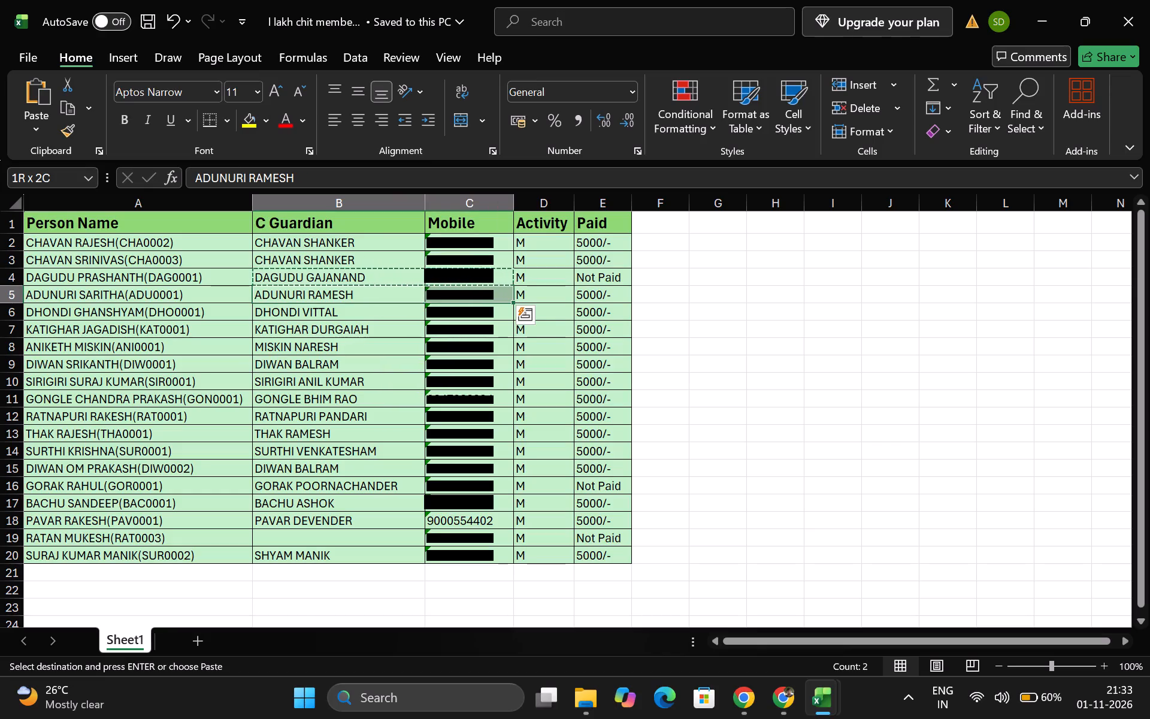
key("ctrl+c")
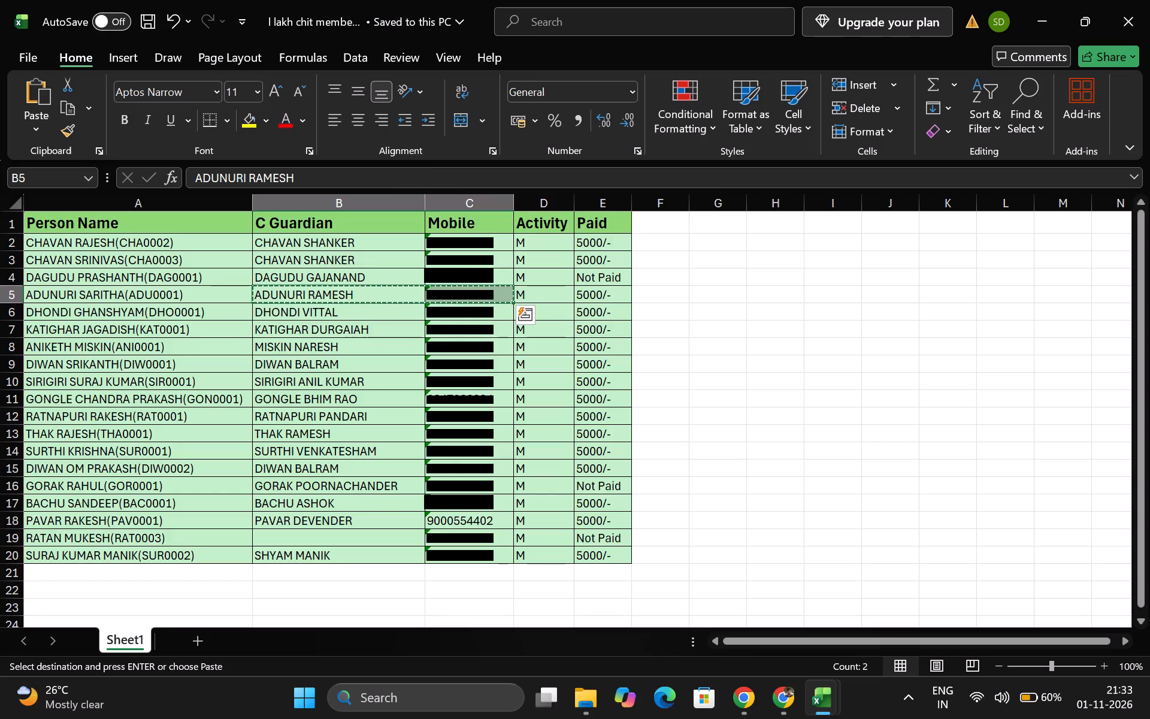
key("ctrl+Tab")
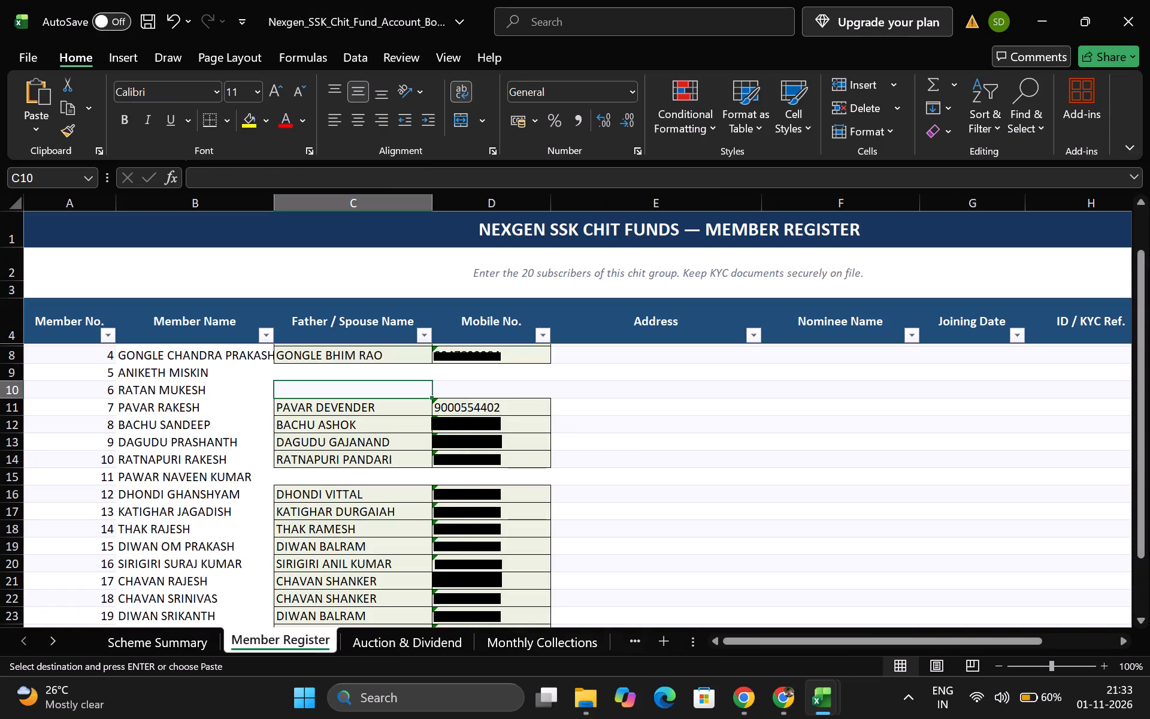
scroll(315, 301, "down", 1)
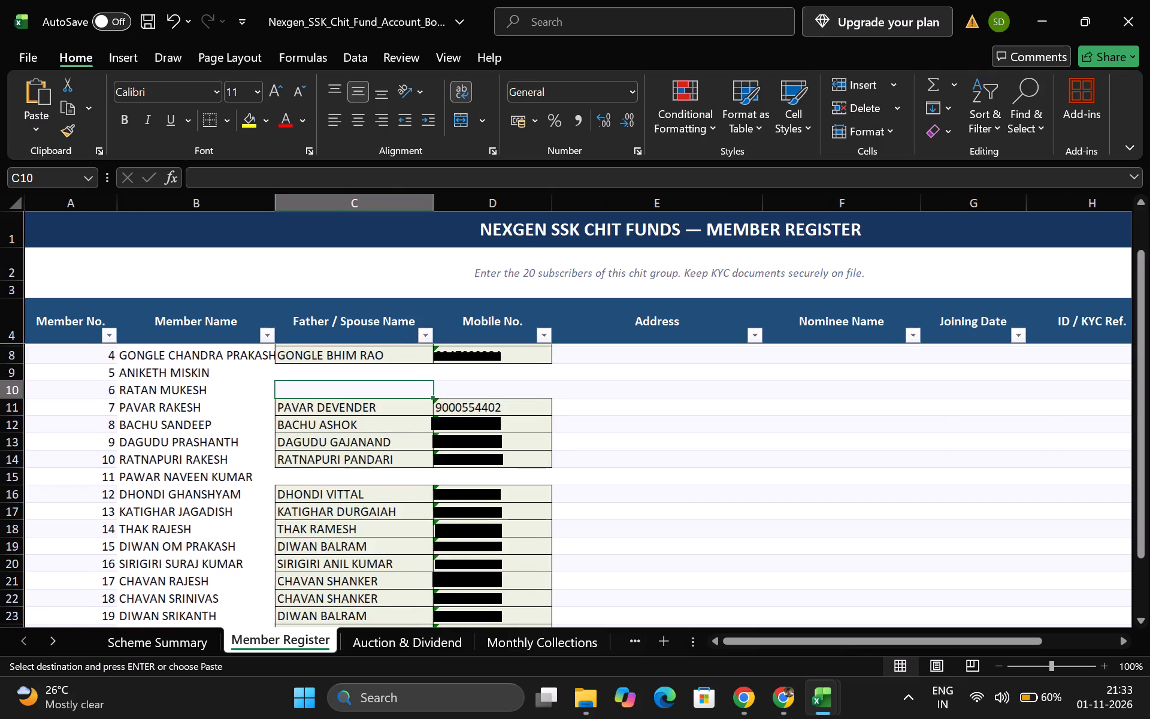
scroll(315, 301, "down", 1)
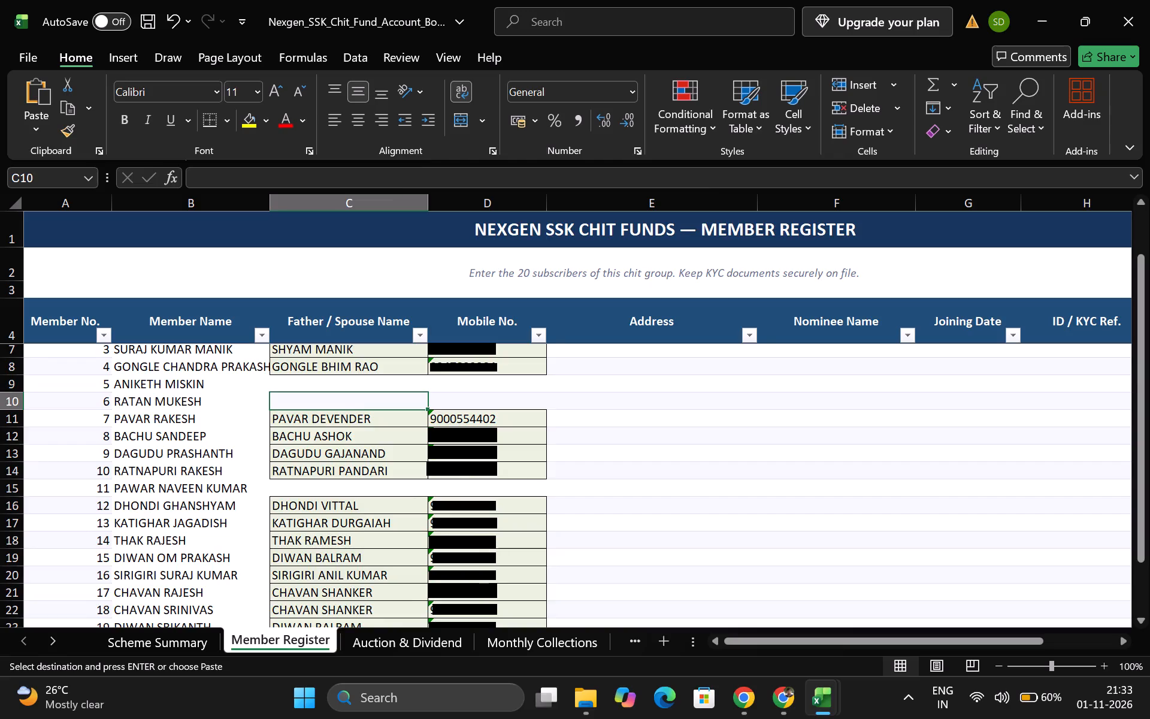
scroll(311, 473, "up", 1)
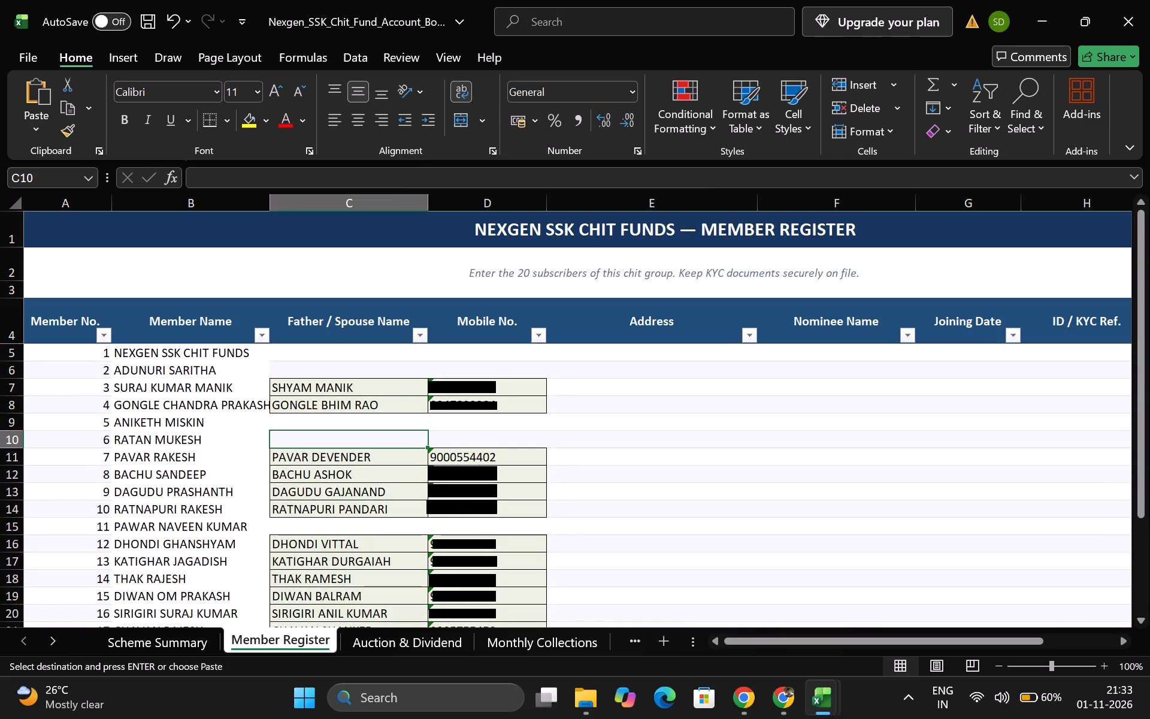
left_click(327, 368)
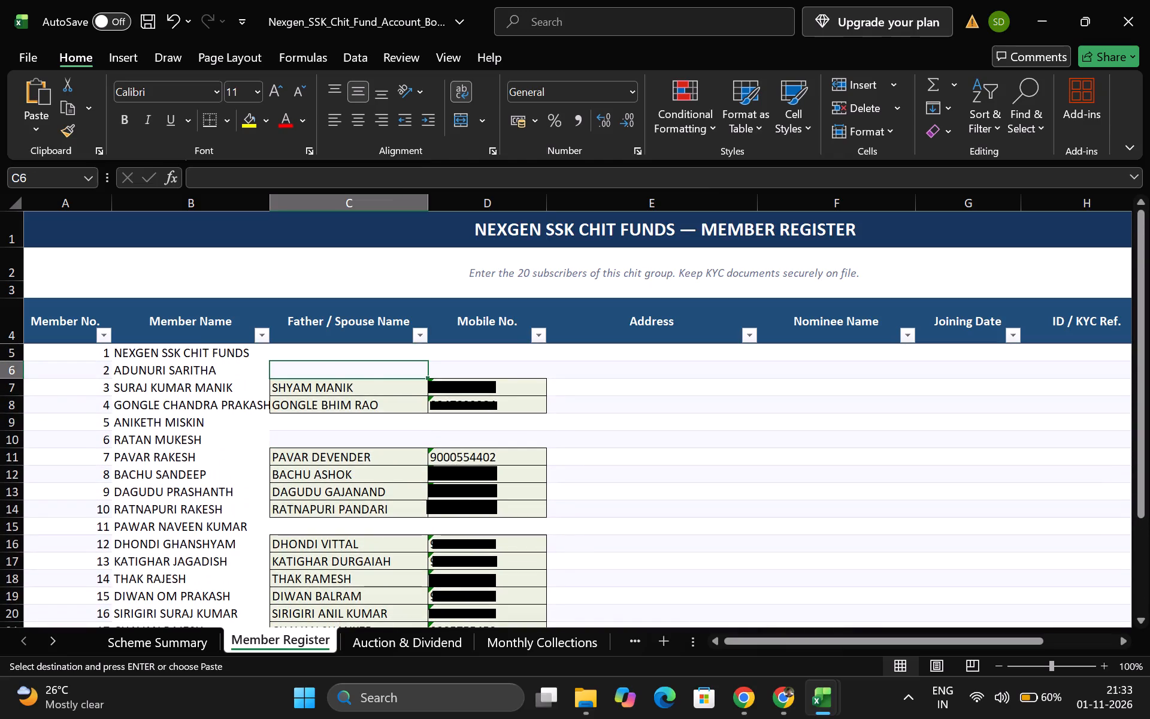
key("ctrl+v")
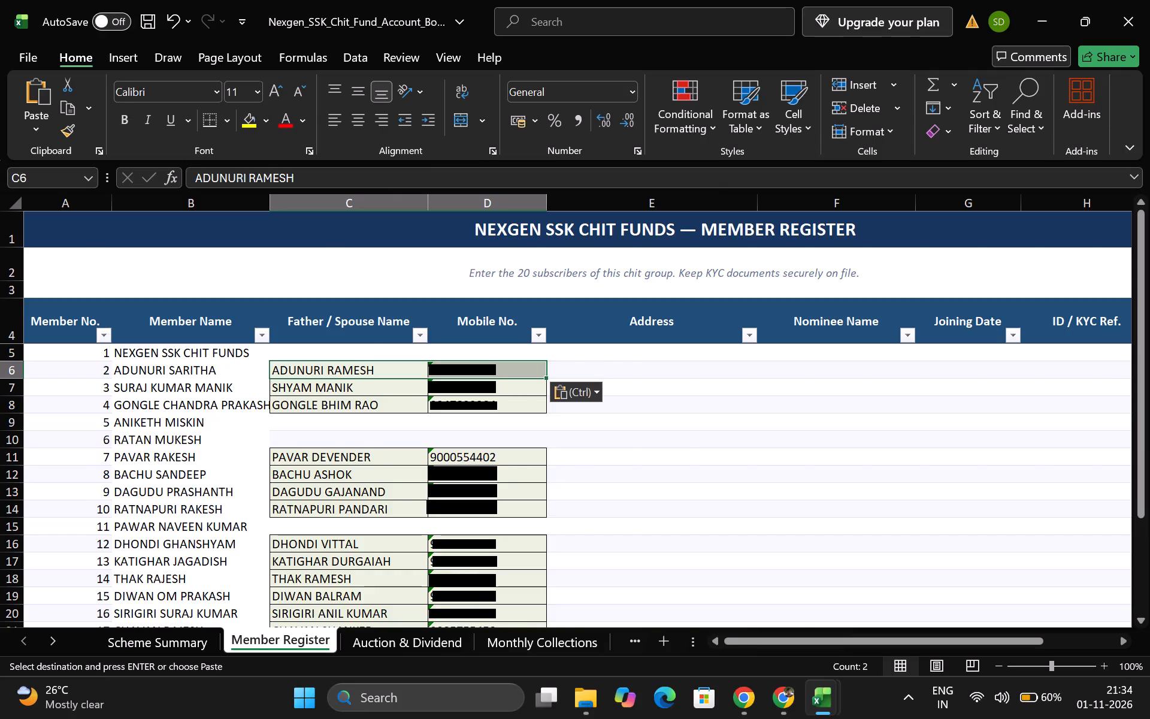
Copy the guardian name and mobile number from B8:C8 of the members workbook into C9:D9 of the Member Register, for member 5.
key("ctrl+Tab")
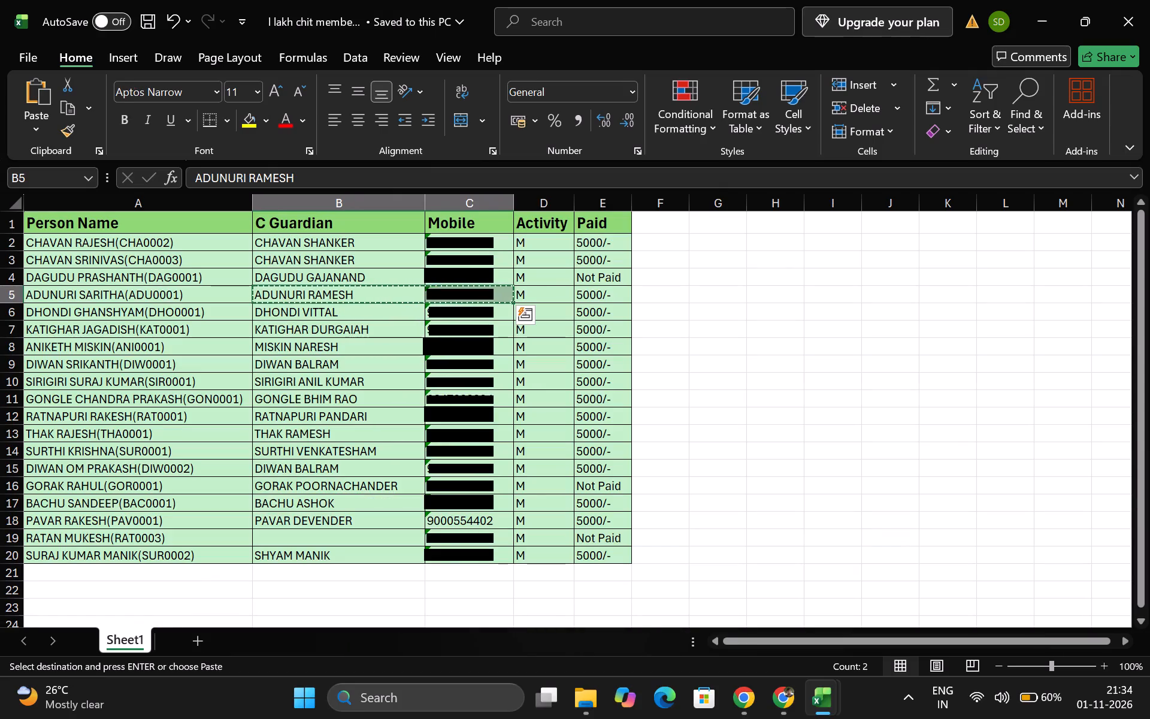
left_click(289, 354)
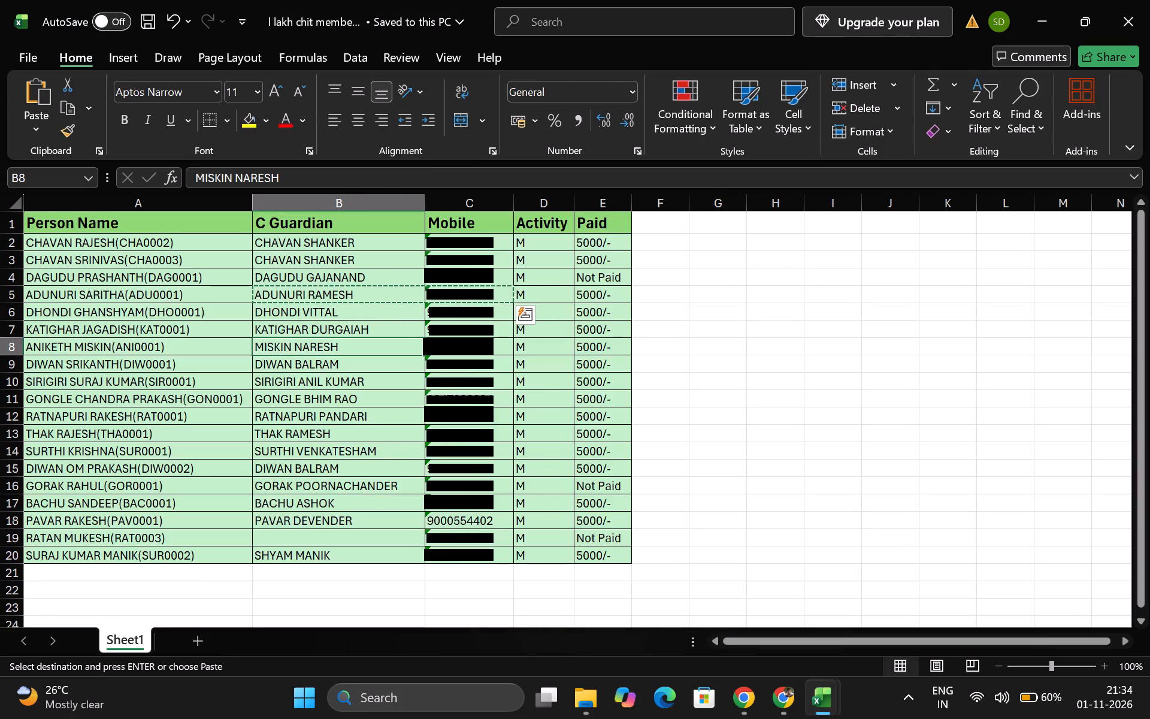
key("ctrl+c")
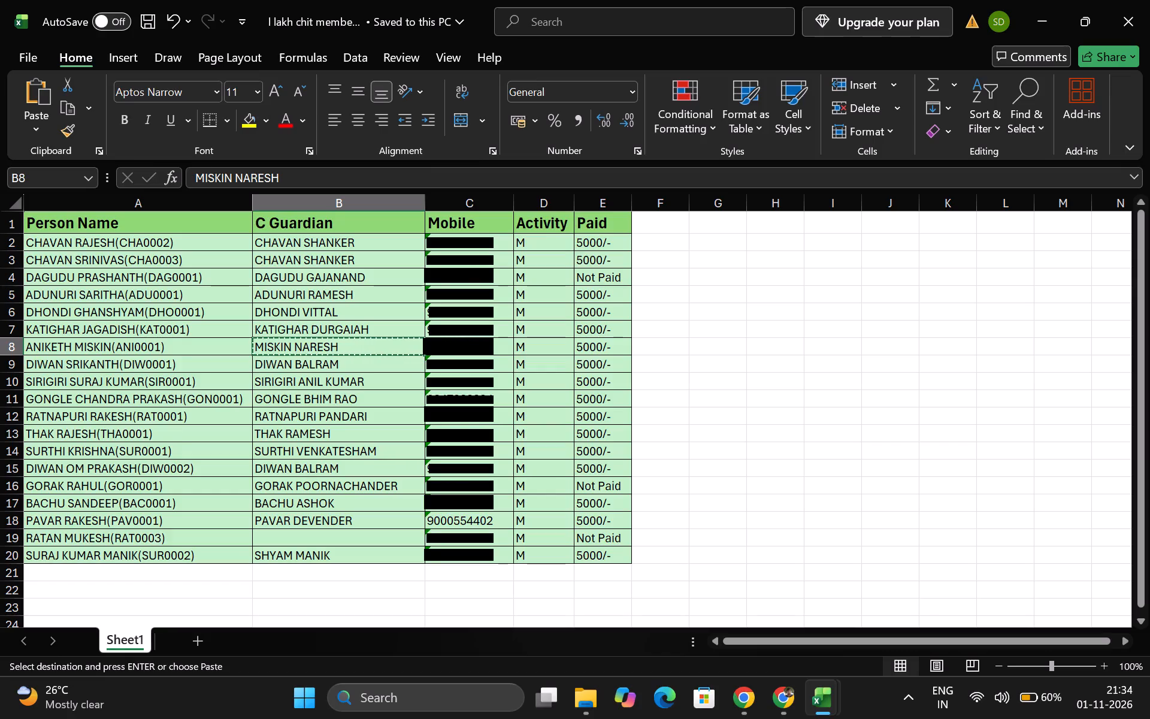
key("shift+Right")
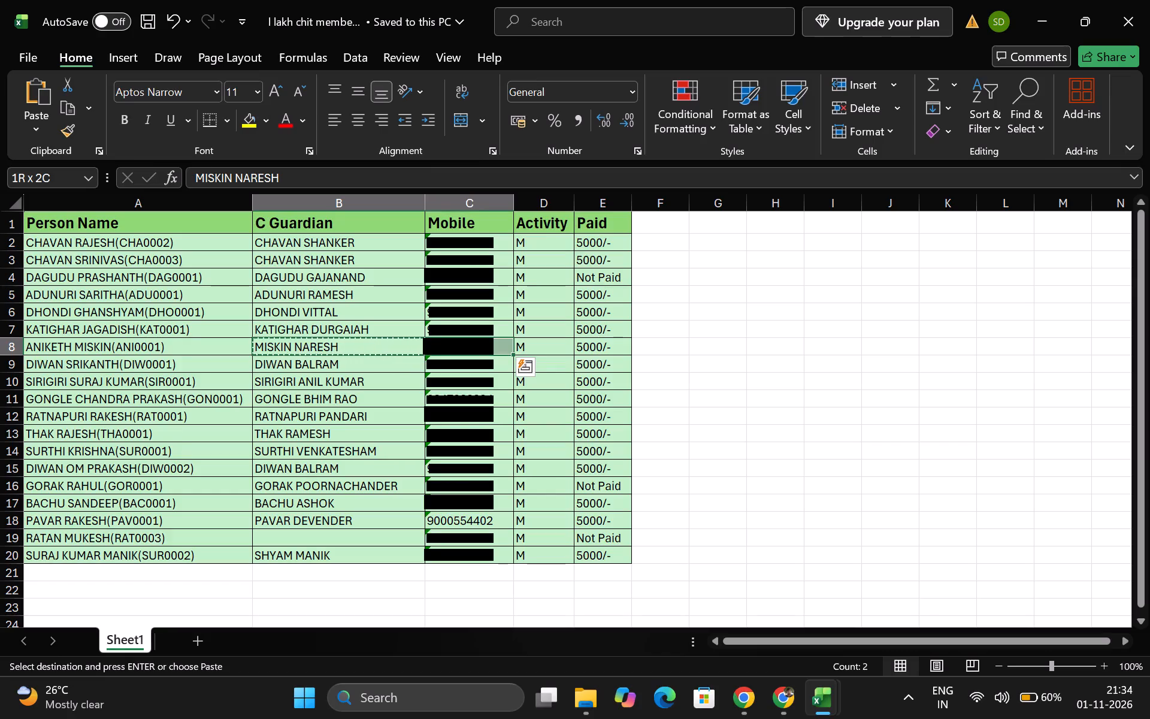
key("ctrl+c")
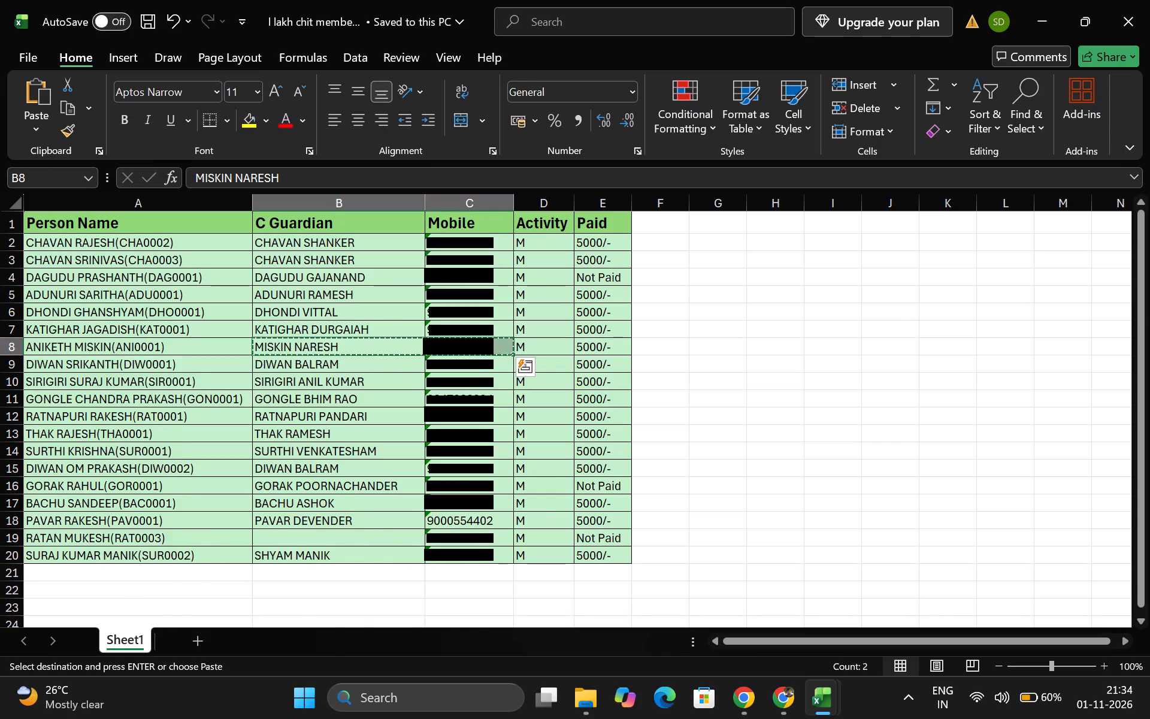
key("ctrl+Tab")
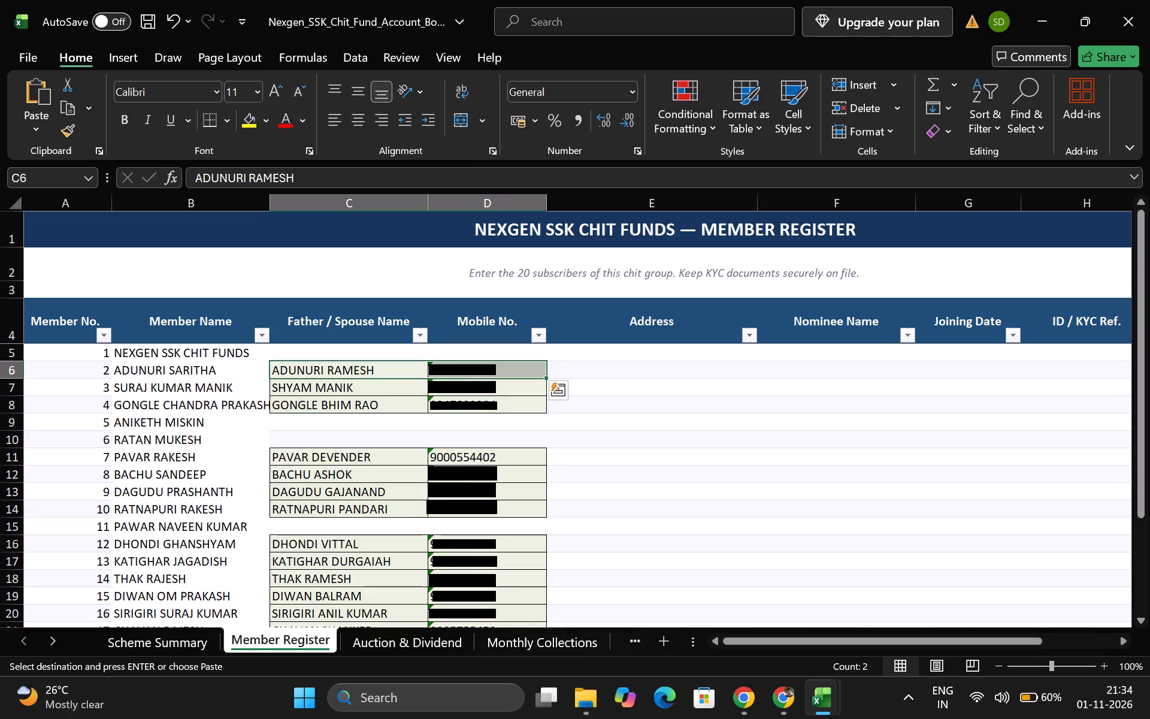
left_click(290, 422)
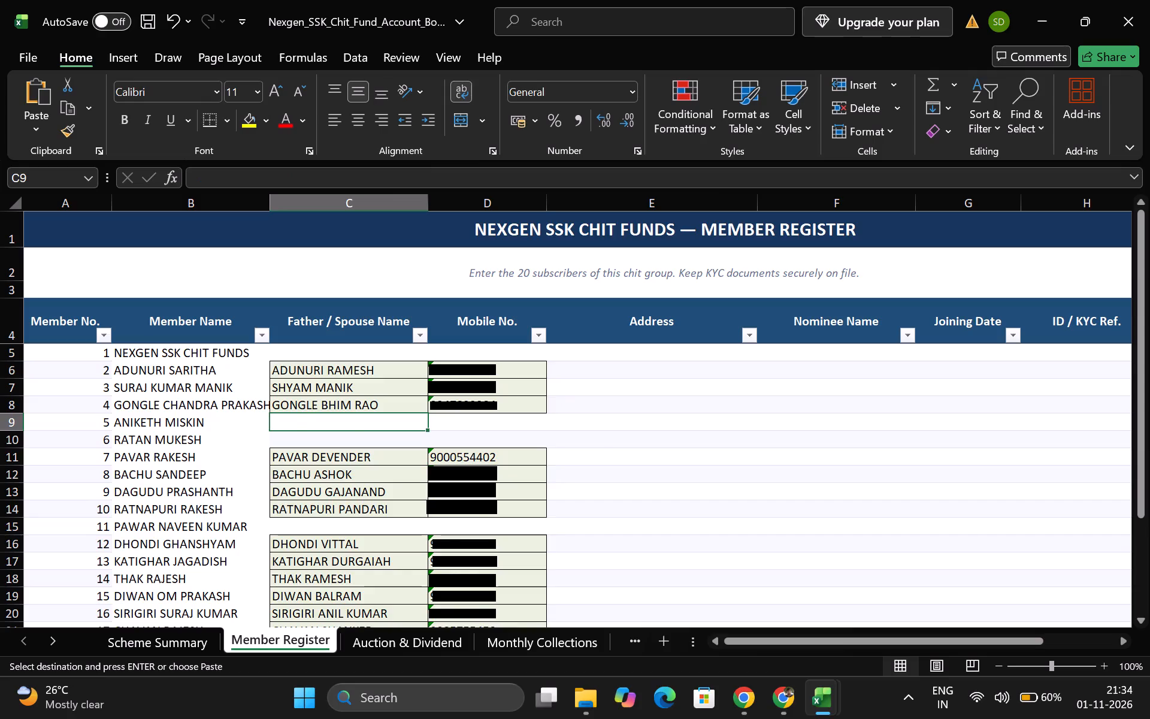
key("ctrl+v")
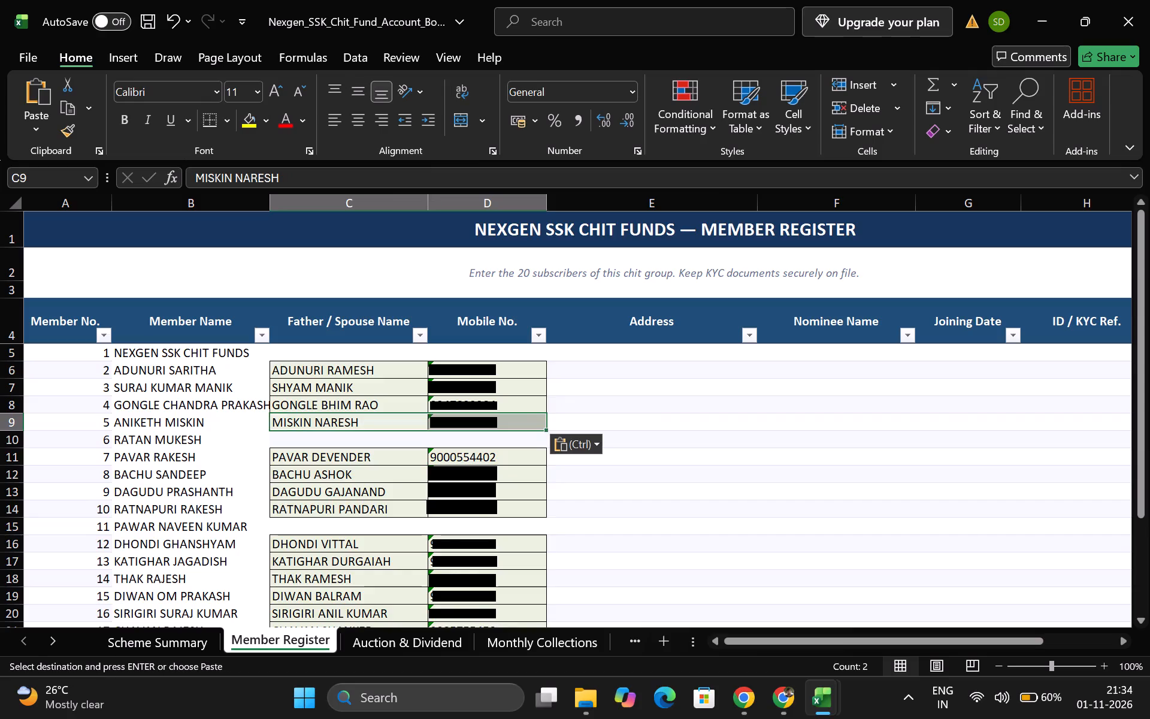
Select D10 in the Member Register, the Mobile No. cell for member 6.
left_click(521, 447)
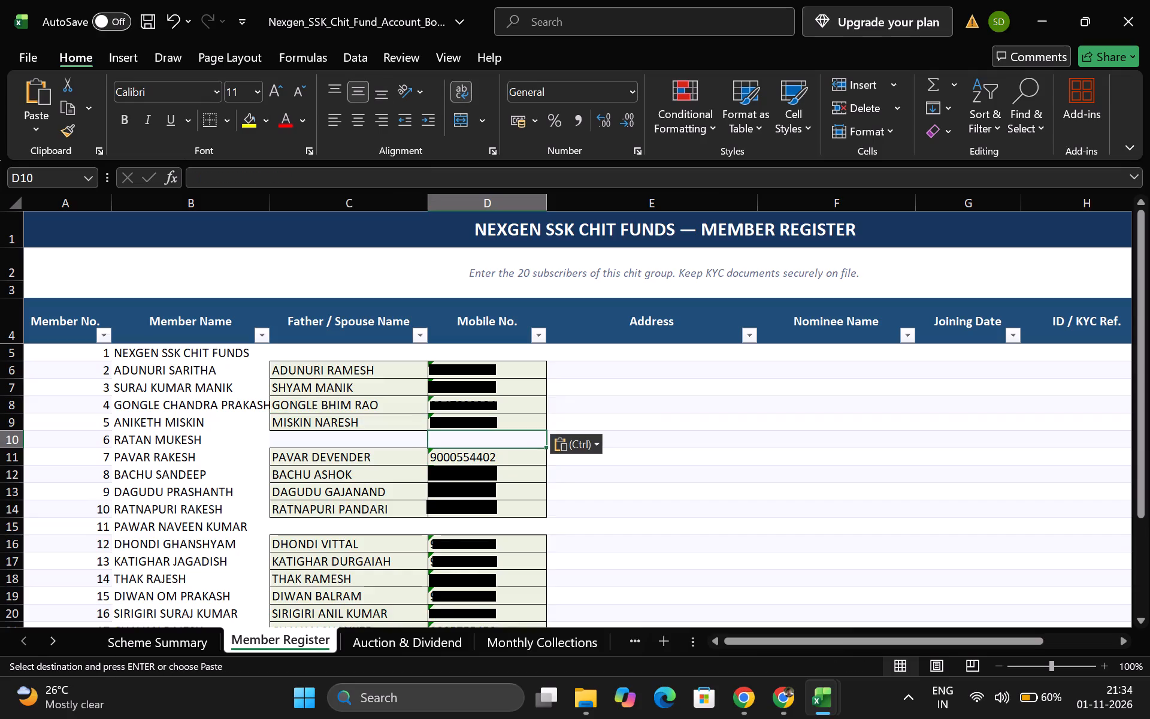